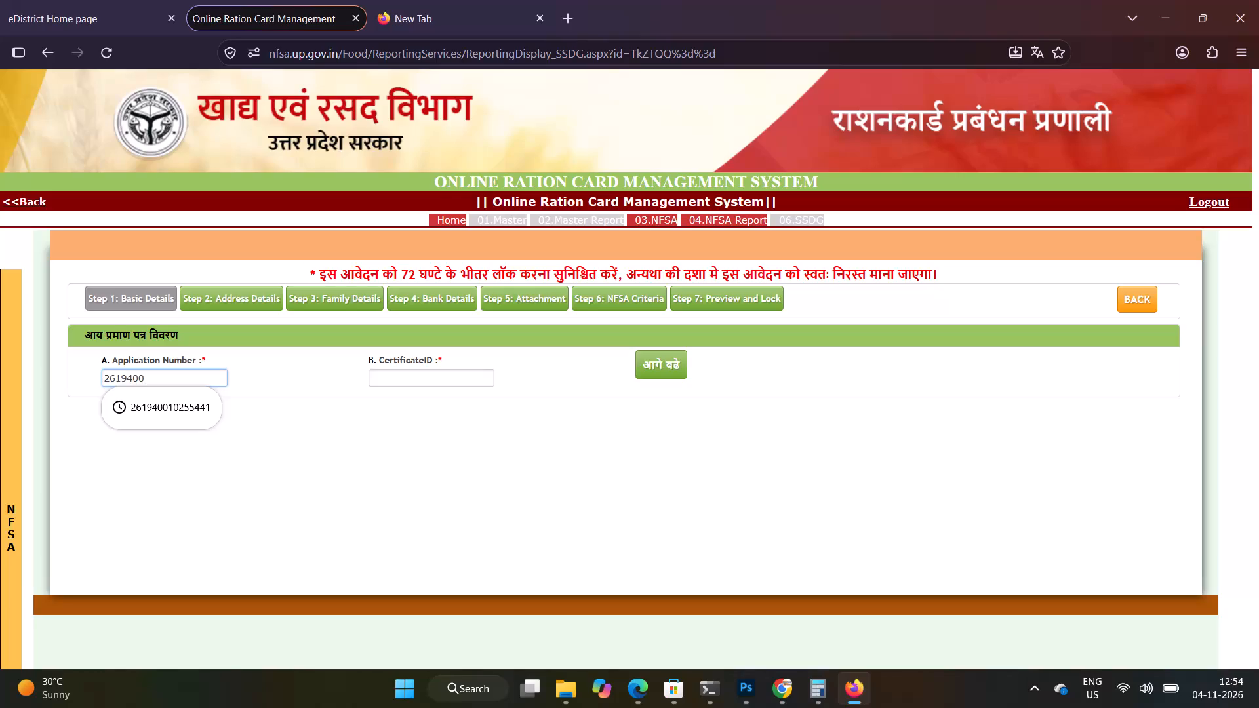
Enter the income certificate's application number and certificate ID, and proceed to load the certificate details.
{"action": "left_click", "coordinate": [207, 393]}
{"action": "left_click", "coordinate": [195, 401]}
{"action": "left_click", "coordinate": [424, 378]}
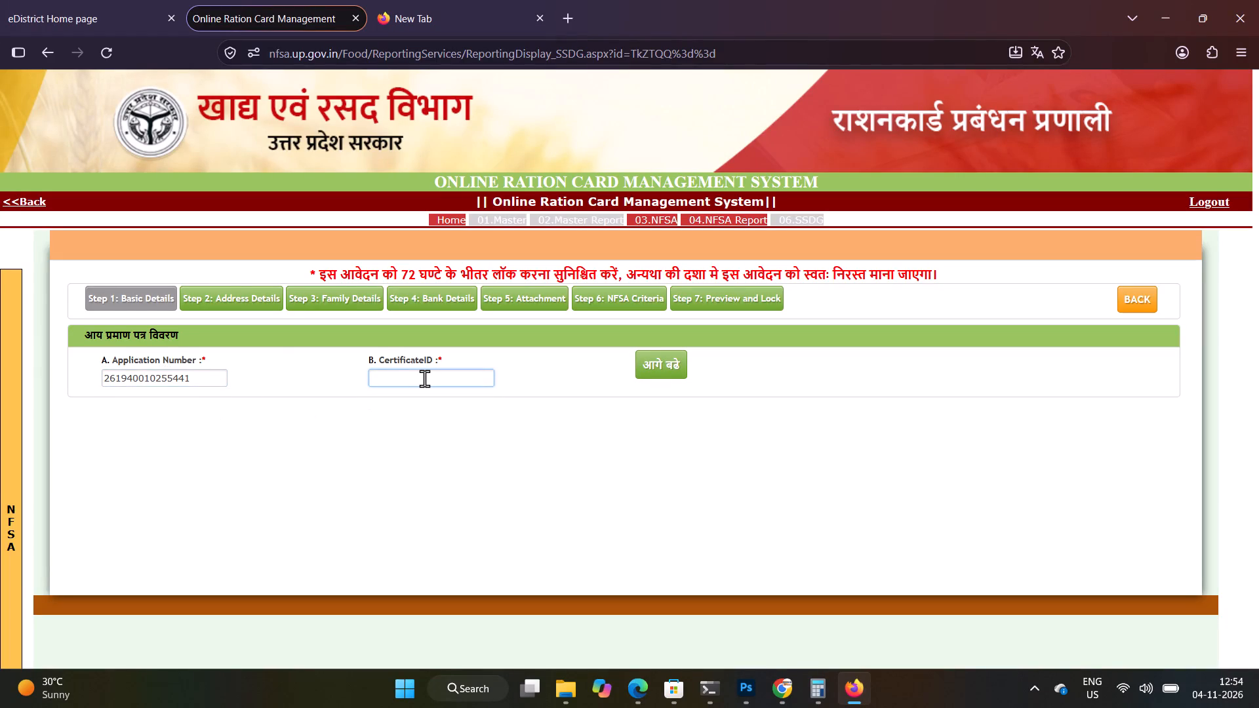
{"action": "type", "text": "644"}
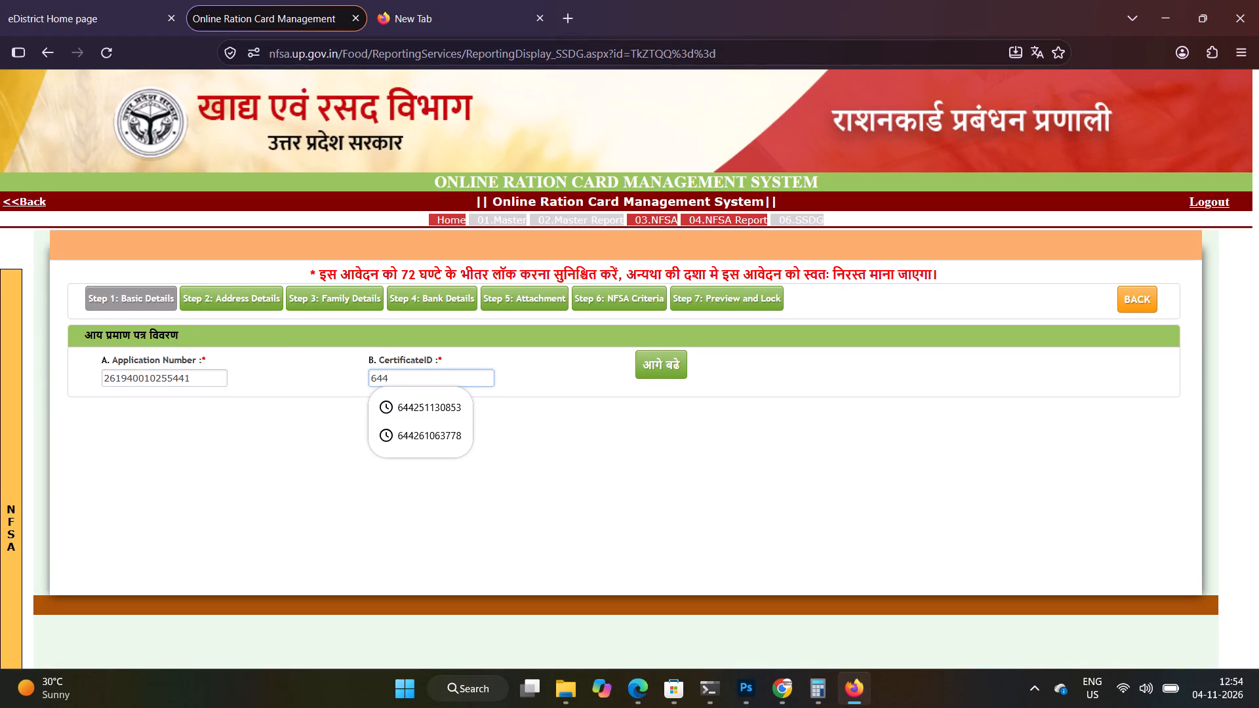
{"action": "left_click", "coordinate": [397, 429]}
{"action": "left_click", "coordinate": [676, 365]}
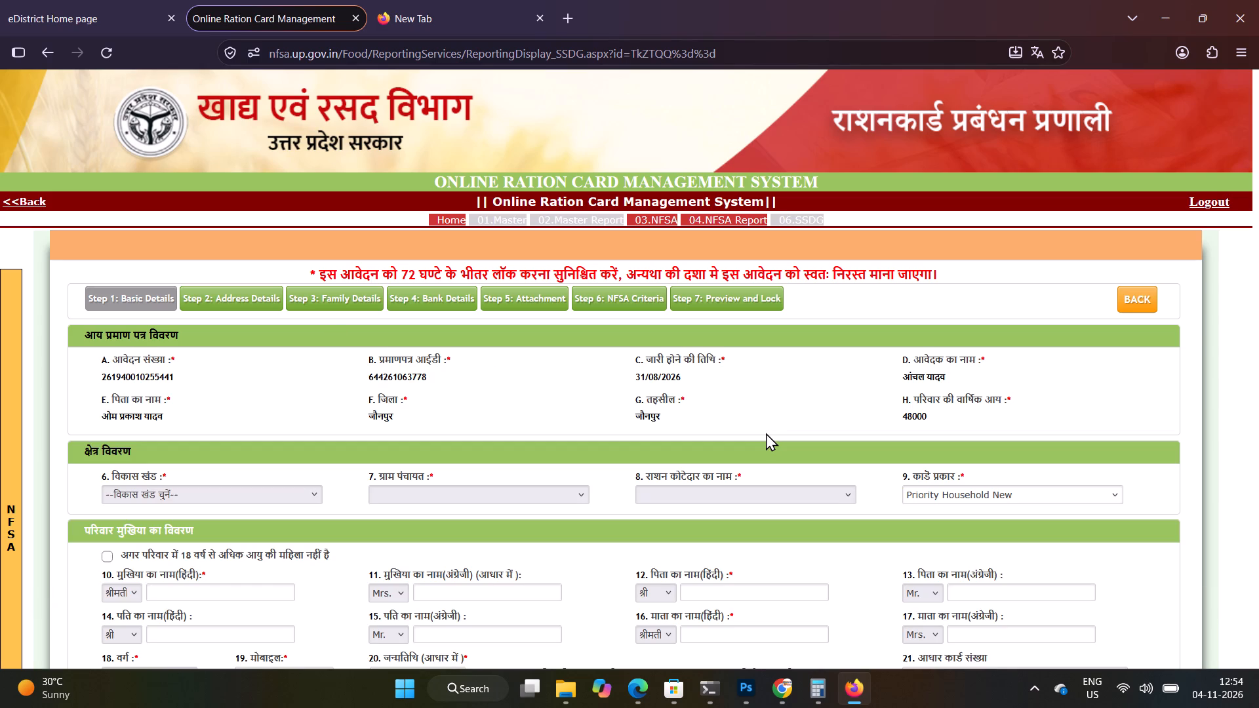
Set the development block (विकास खंड) to SIKRARA in the area details.
{"action": "left_click", "coordinate": [221, 504]}
{"action": "left_click", "coordinate": [224, 495]}
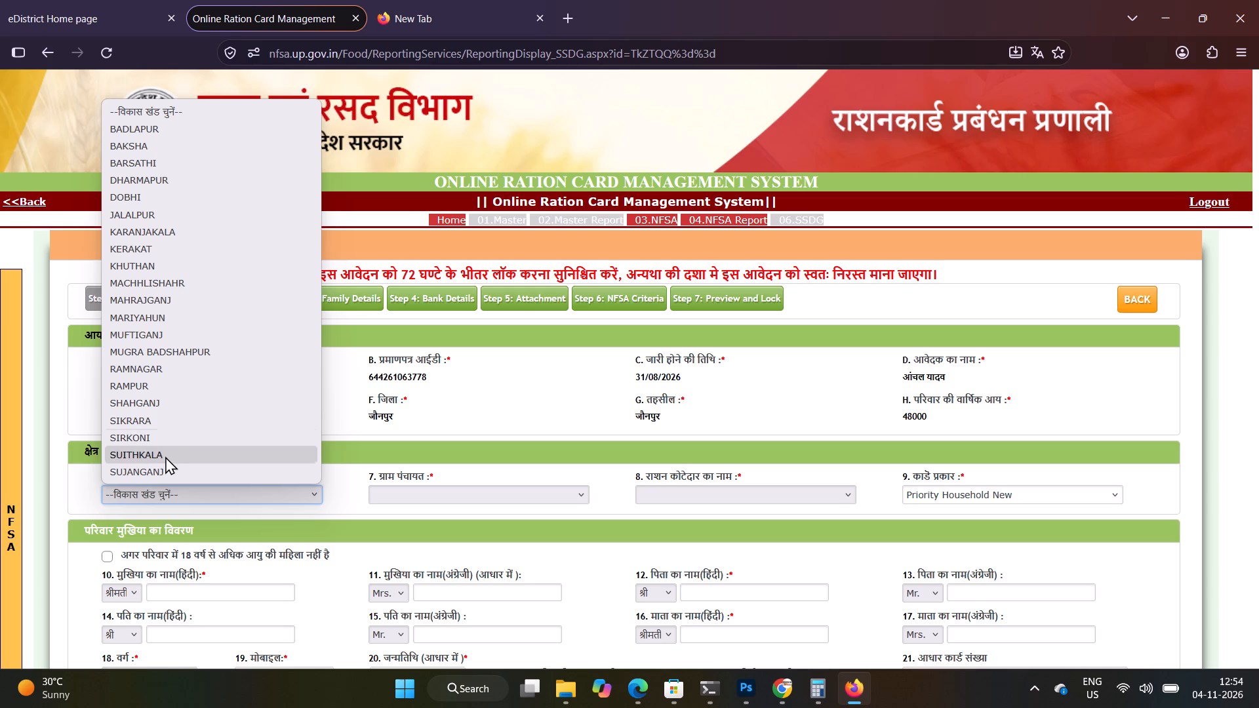
{"action": "left_click", "coordinate": [176, 416]}
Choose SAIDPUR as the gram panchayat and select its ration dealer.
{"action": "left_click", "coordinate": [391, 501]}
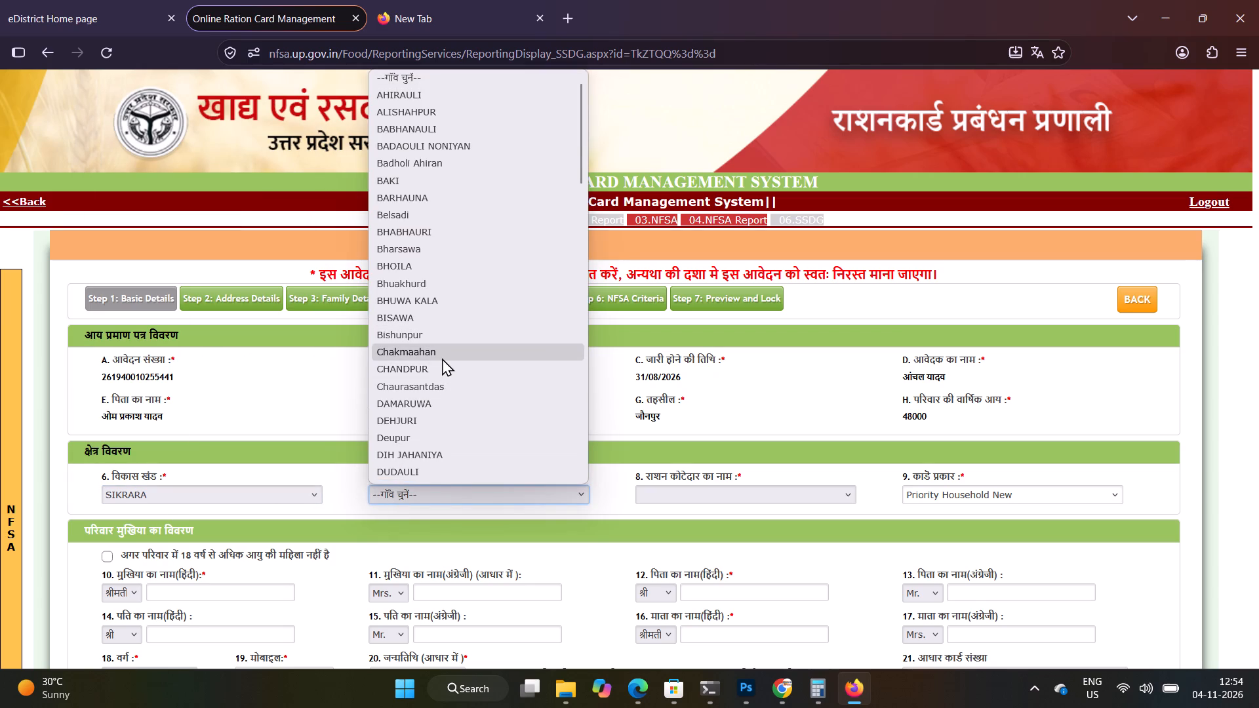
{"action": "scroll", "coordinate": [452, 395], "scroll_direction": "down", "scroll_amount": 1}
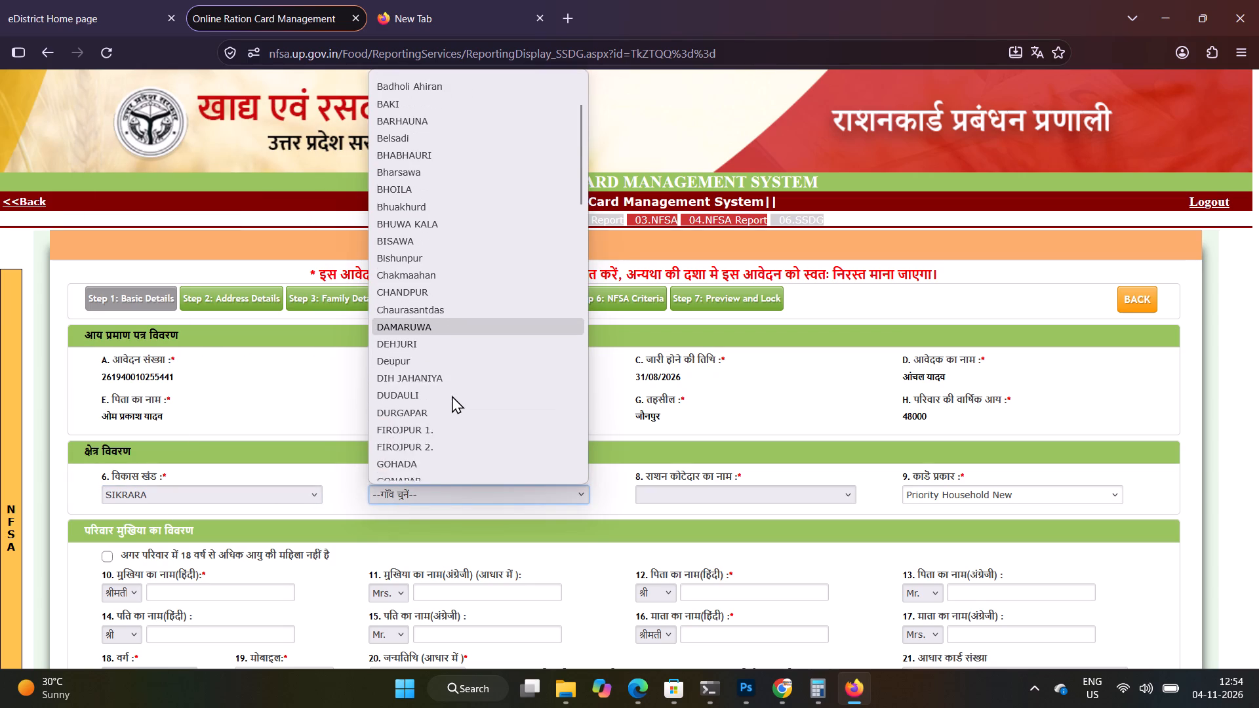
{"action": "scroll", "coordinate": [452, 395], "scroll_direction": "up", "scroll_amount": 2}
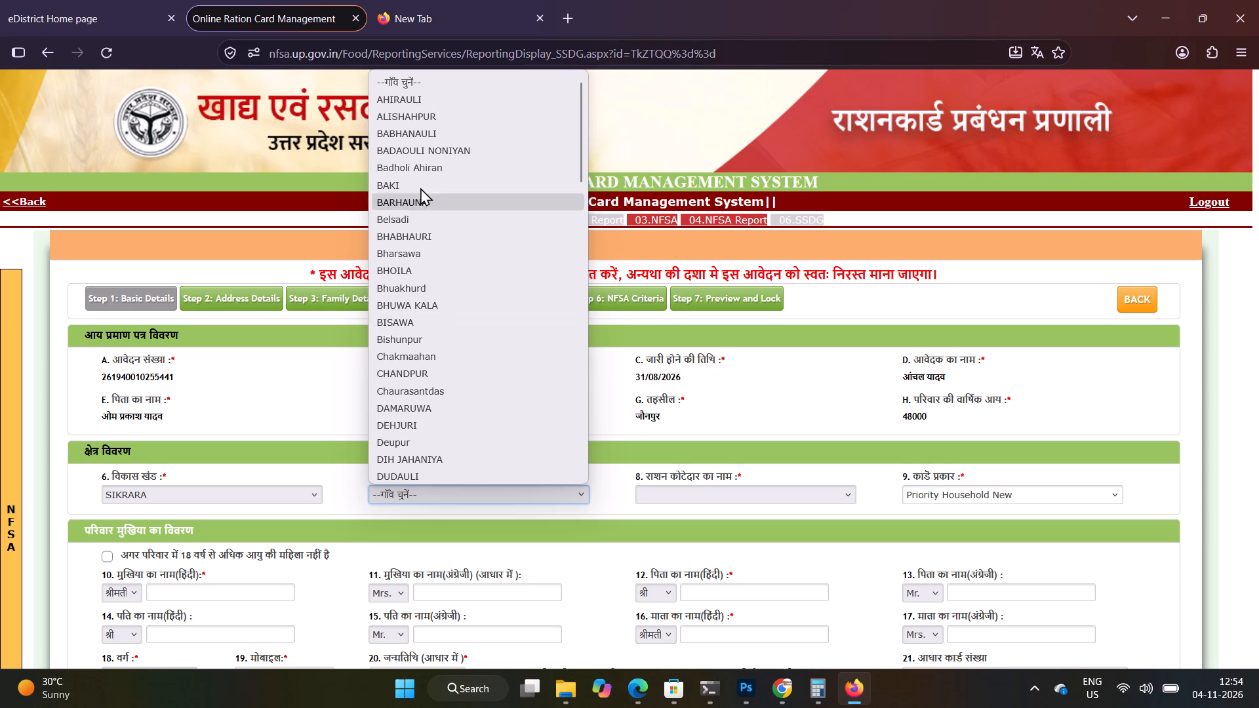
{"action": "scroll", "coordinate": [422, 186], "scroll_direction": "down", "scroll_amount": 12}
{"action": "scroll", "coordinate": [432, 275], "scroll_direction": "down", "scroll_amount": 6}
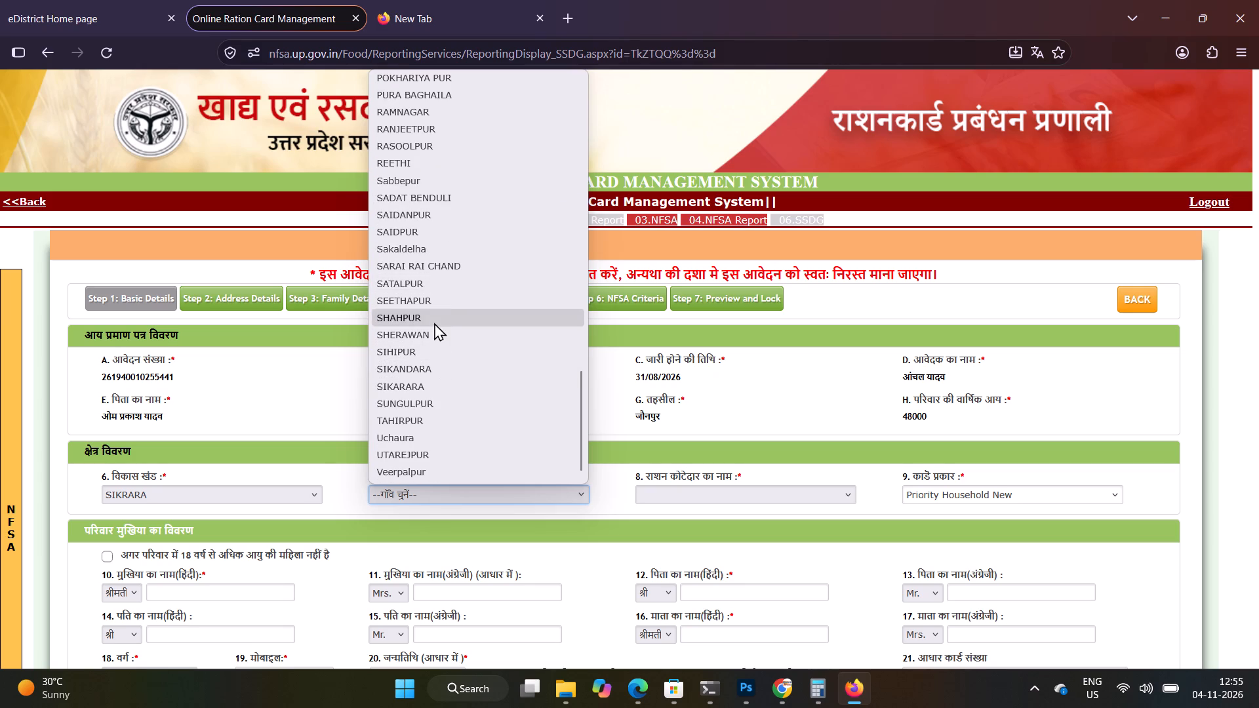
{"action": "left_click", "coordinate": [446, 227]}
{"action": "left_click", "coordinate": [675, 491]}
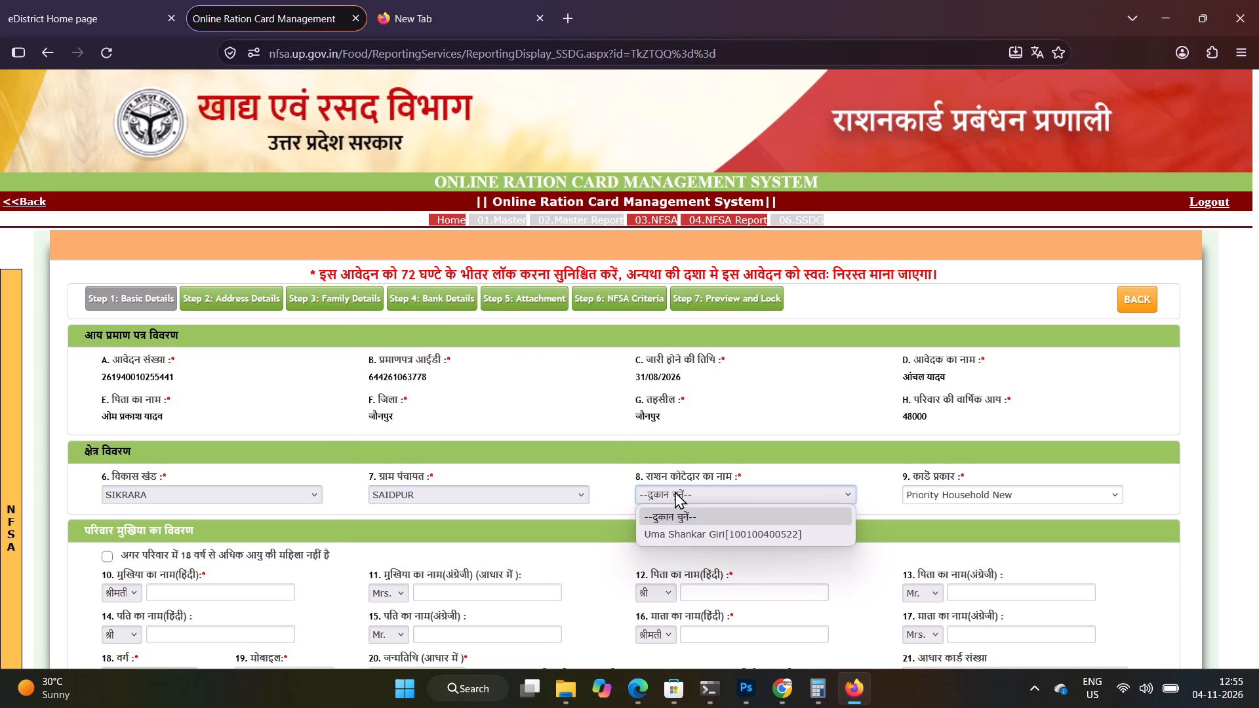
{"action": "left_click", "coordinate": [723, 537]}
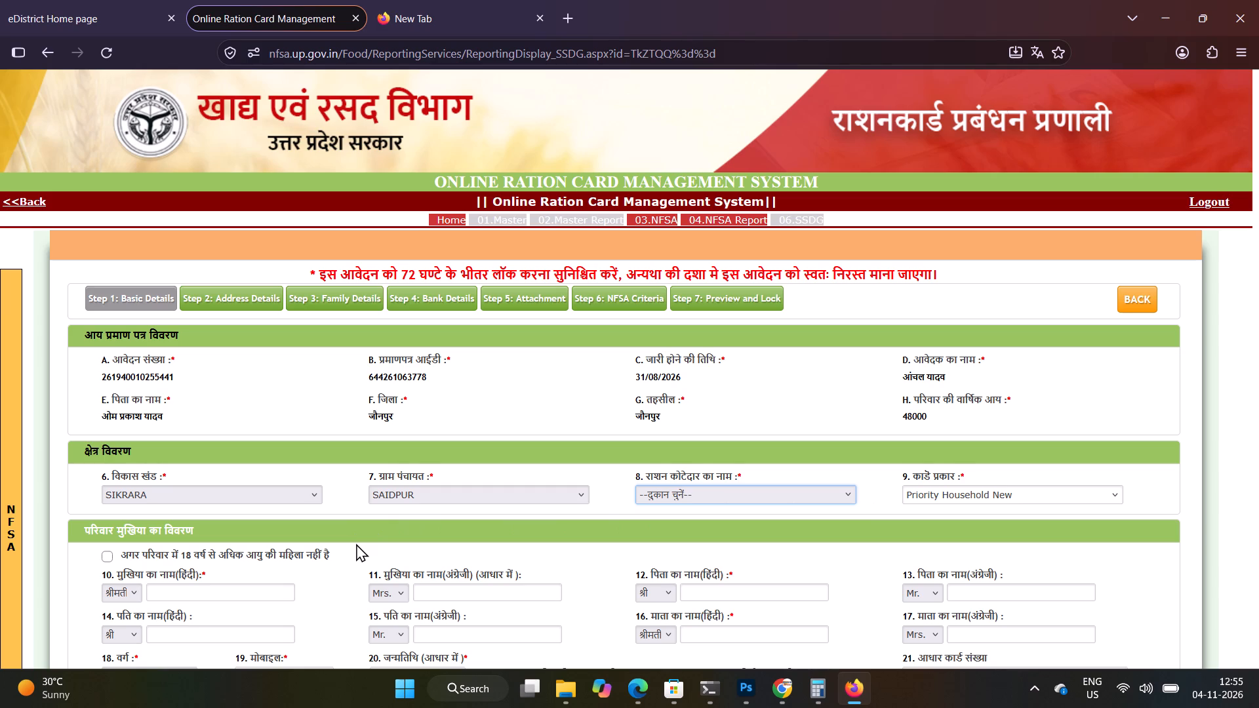
Set the gram panchayat to BABHANAULI and choose the Jay Pahalwan Veer Baba Swayam Sahayta group as ration dealer.
{"action": "left_click", "coordinate": [431, 505]}
{"action": "left_click", "coordinate": [441, 493]}
{"action": "scroll", "coordinate": [422, 347], "scroll_direction": "up", "scroll_amount": 3}
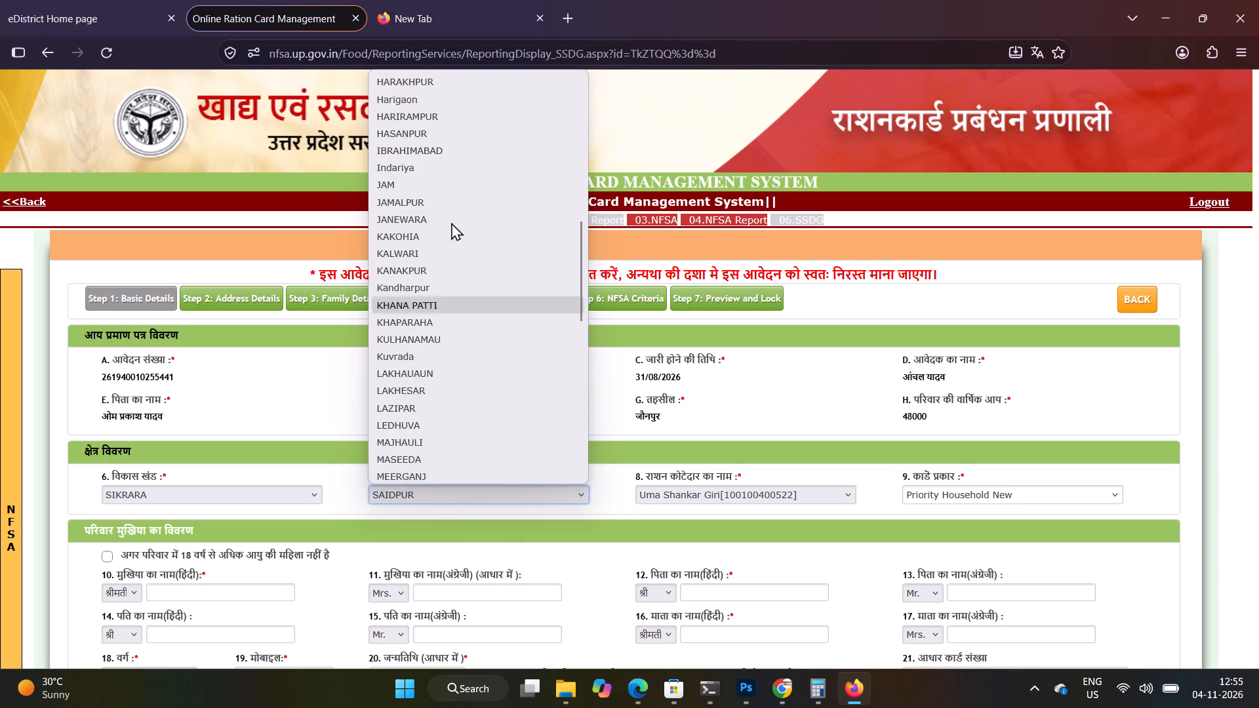
{"action": "scroll", "coordinate": [430, 144], "scroll_direction": "up", "scroll_amount": 8}
{"action": "left_click", "coordinate": [441, 128]}
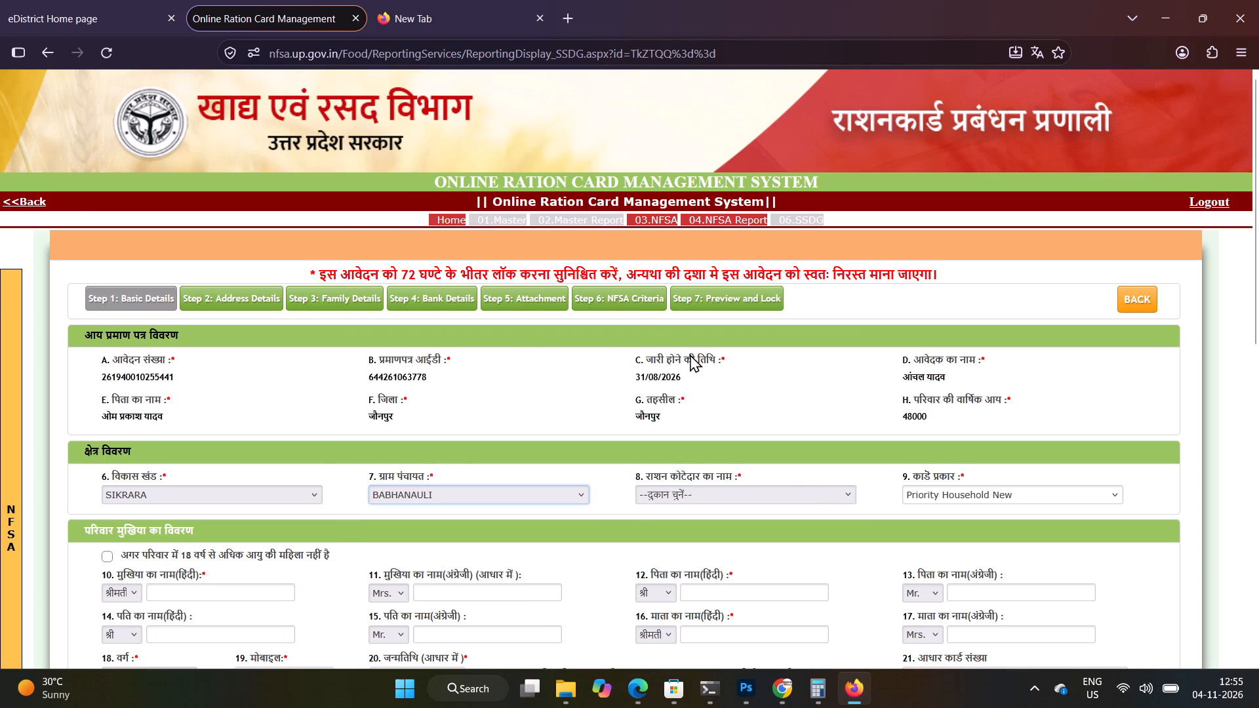
{"action": "left_click", "coordinate": [713, 492]}
{"action": "left_click", "coordinate": [708, 528]}
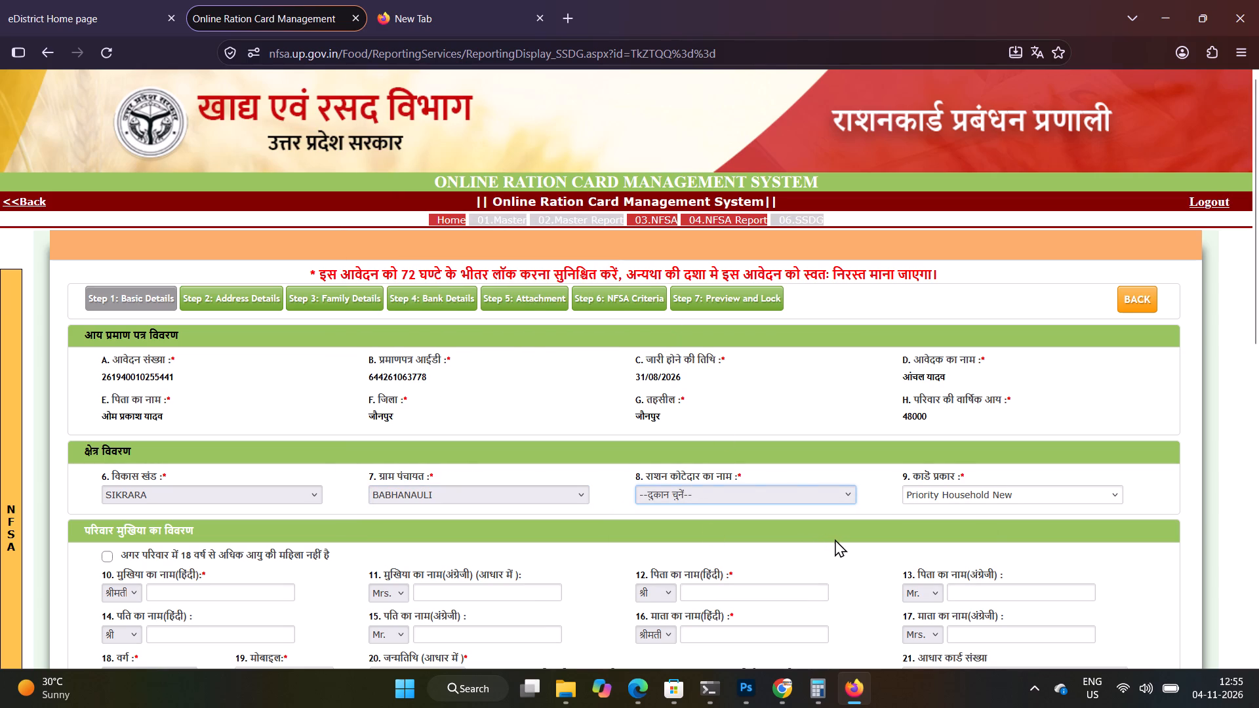
Enter the family head's name in Hindi and remove the stray bracket from the English name field.
{"action": "scroll", "coordinate": [738, 486], "scroll_direction": "down", "scroll_amount": 2}
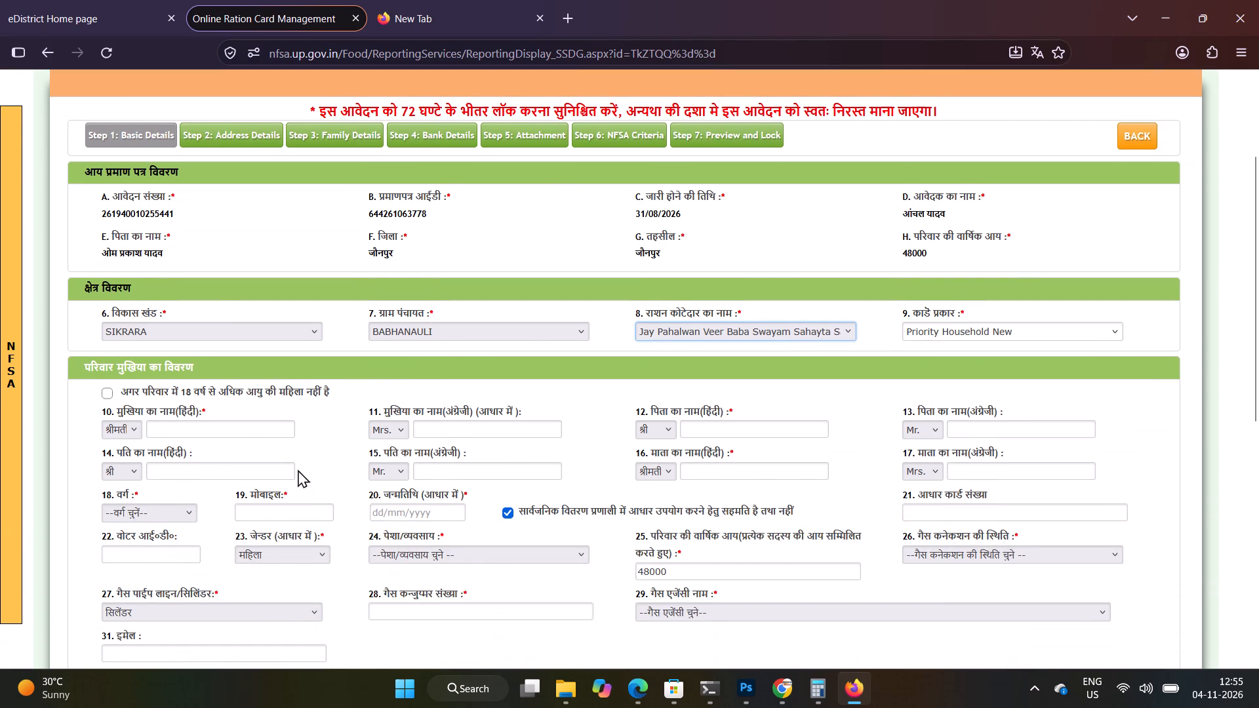
{"action": "left_click", "coordinate": [205, 420]}
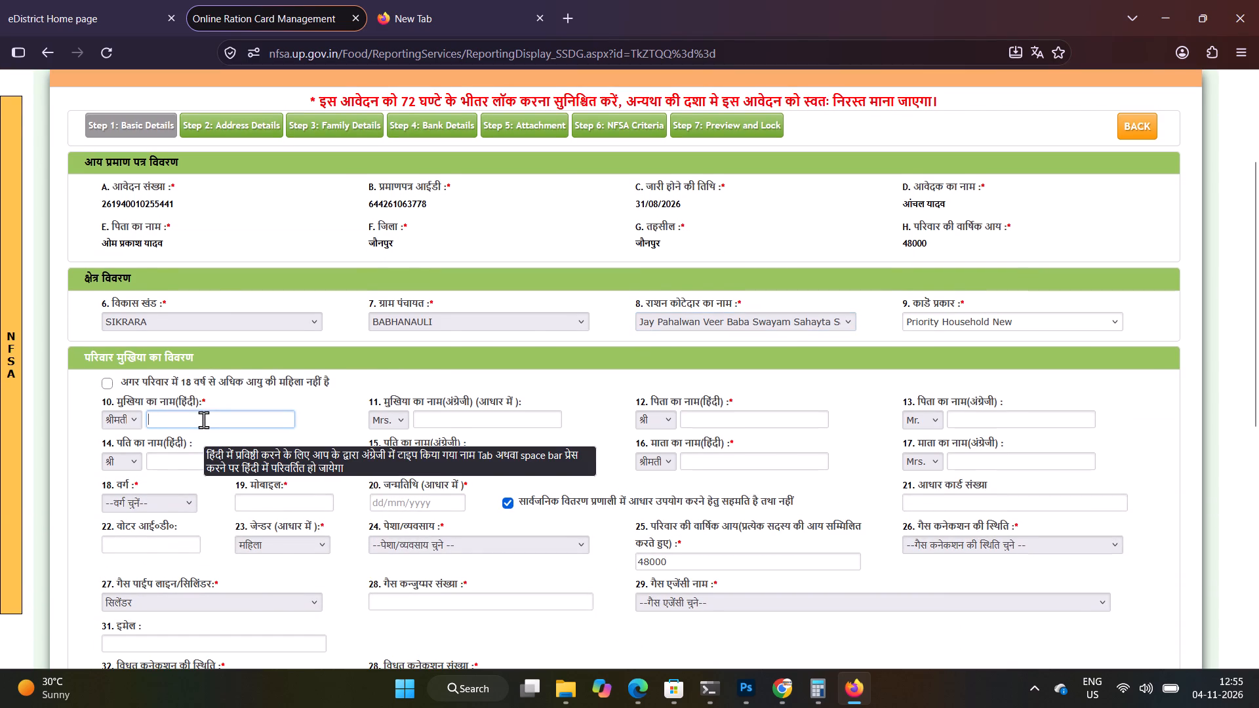
{"action": "key", "text": "super+space"}
{"action": "key", "text": "super+space"}
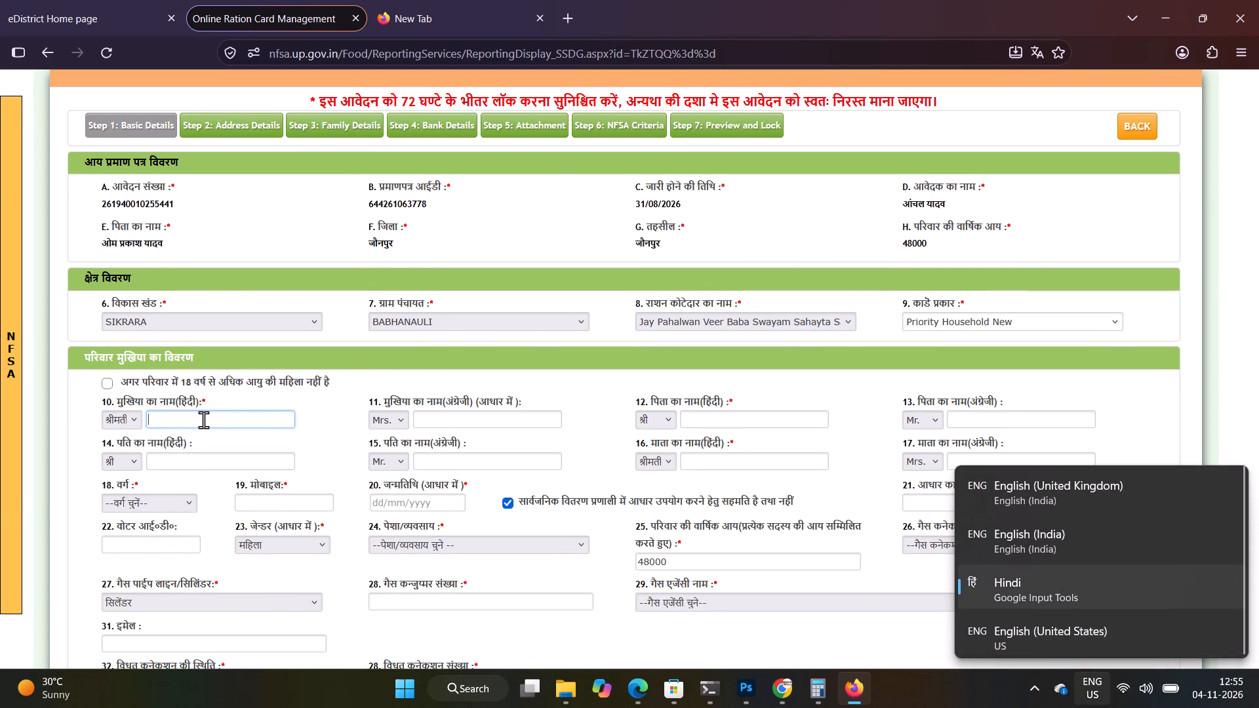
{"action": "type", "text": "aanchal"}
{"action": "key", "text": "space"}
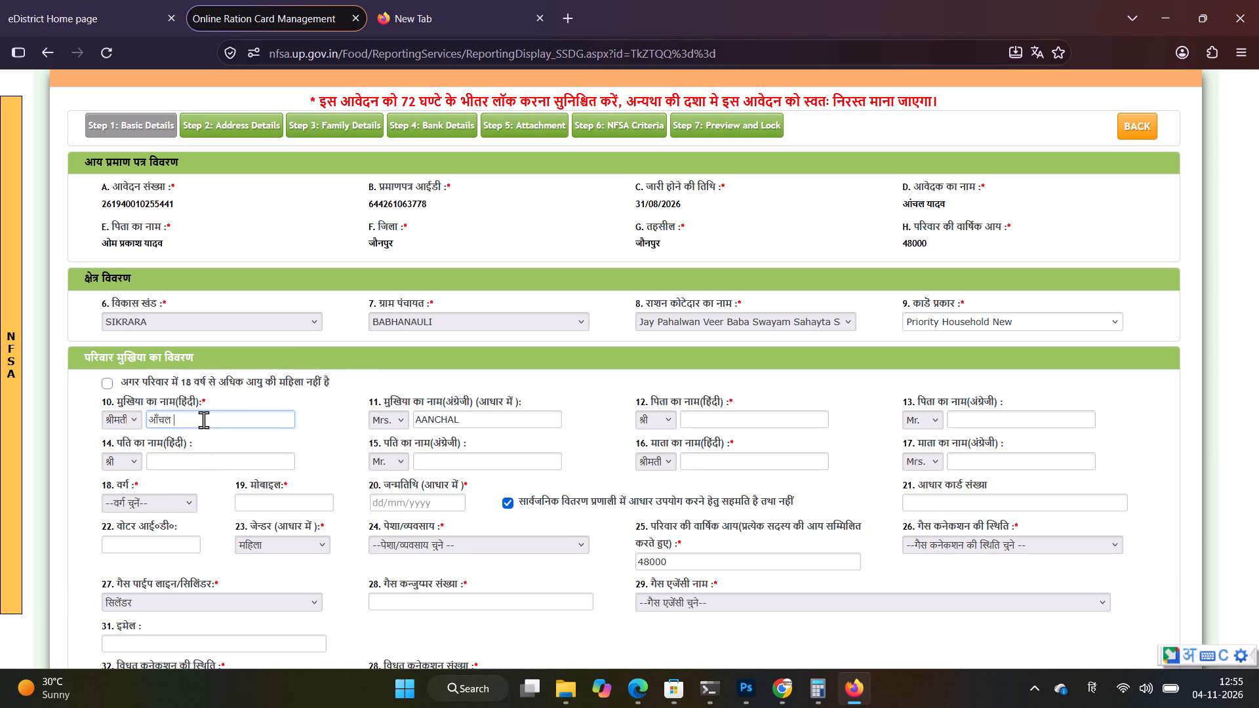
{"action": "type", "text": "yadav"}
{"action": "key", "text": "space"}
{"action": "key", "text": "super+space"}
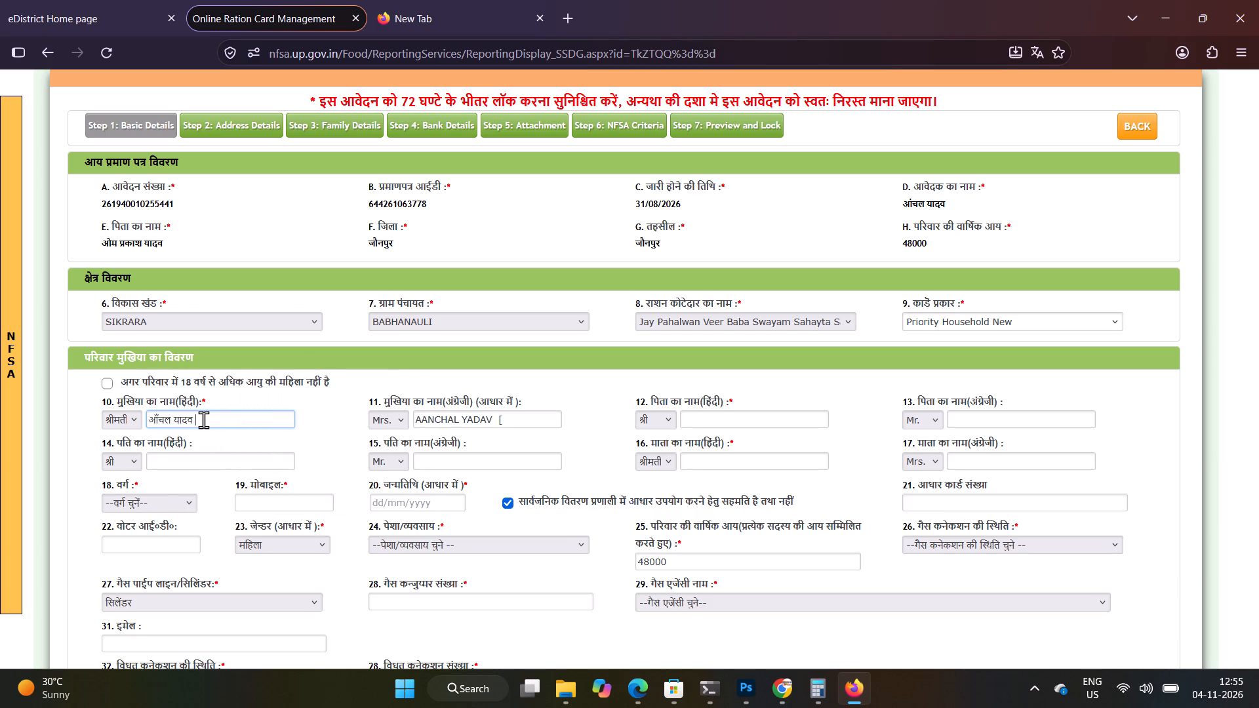
{"action": "left_click", "coordinate": [509, 408]}
{"action": "left_click", "coordinate": [513, 418]}
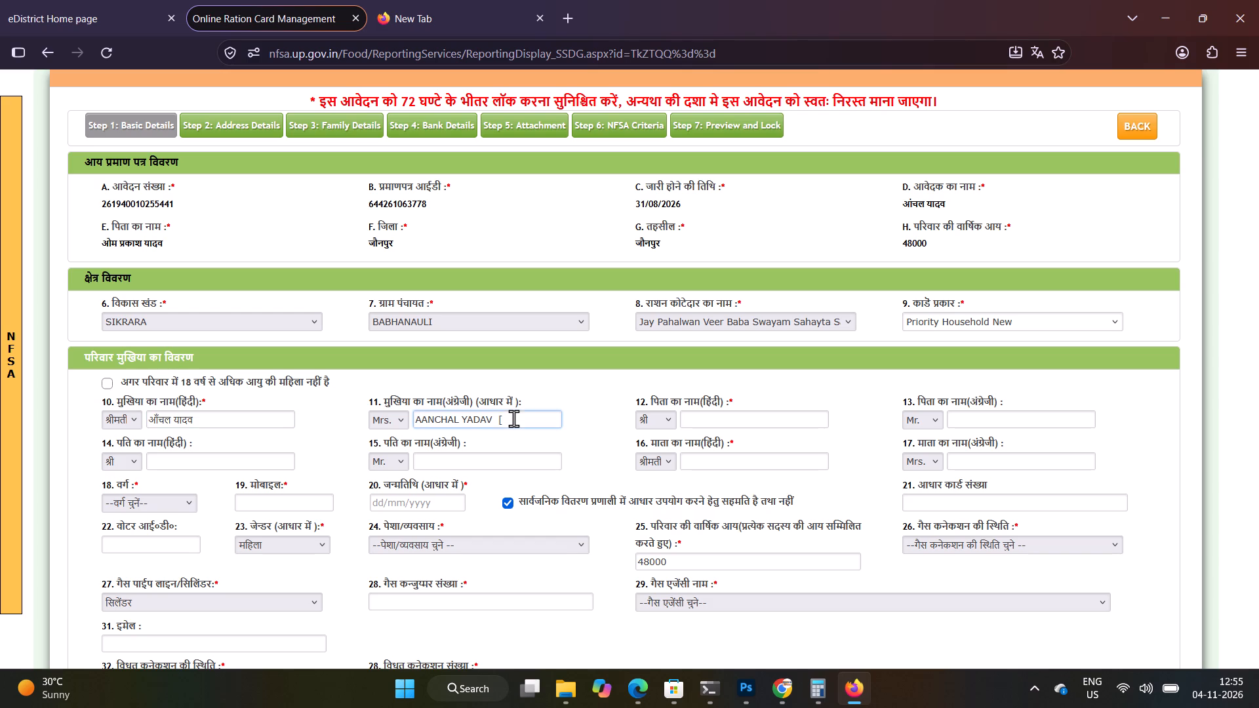
{"action": "key", "text": "BackSpace"}
{"action": "key", "text": "BackSpace"}
{"action": "key", "text": "BackSpace"}
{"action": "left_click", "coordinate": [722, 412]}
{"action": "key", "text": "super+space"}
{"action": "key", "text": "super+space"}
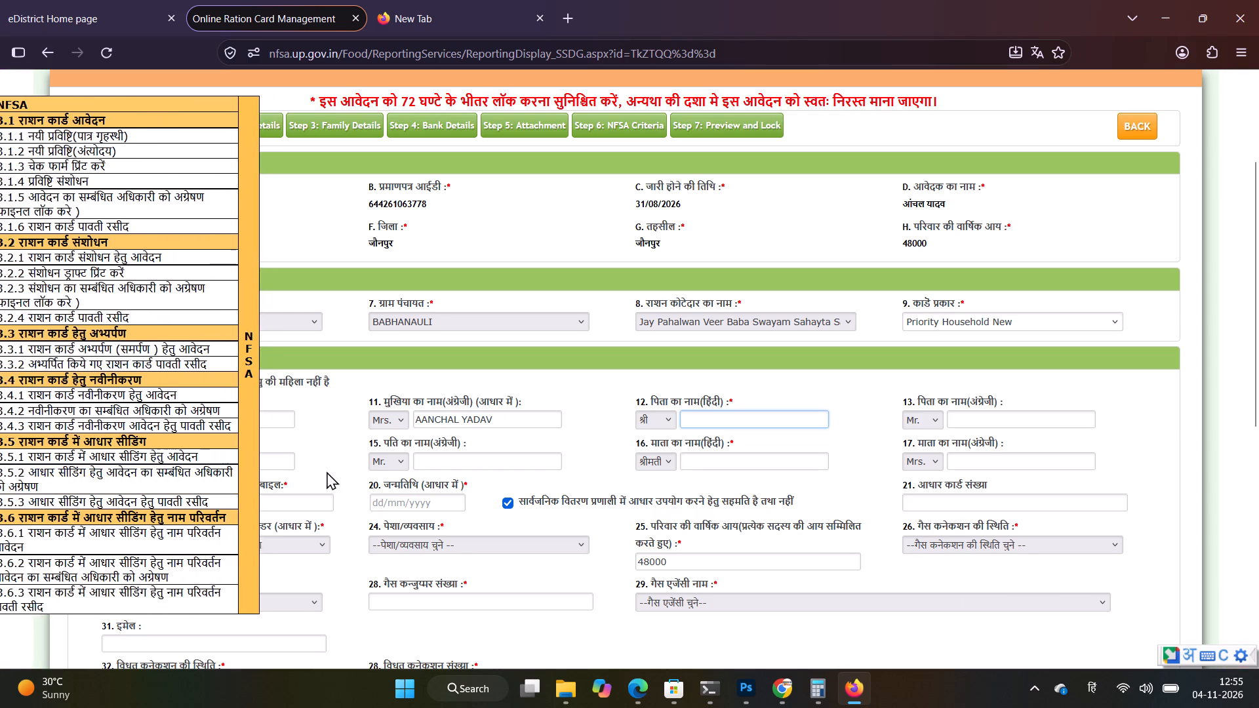
Enter the husband's name in Hindi in field 14 of the family head details.
{"action": "left_click", "coordinate": [237, 455]}
{"action": "key", "text": "super+space"}
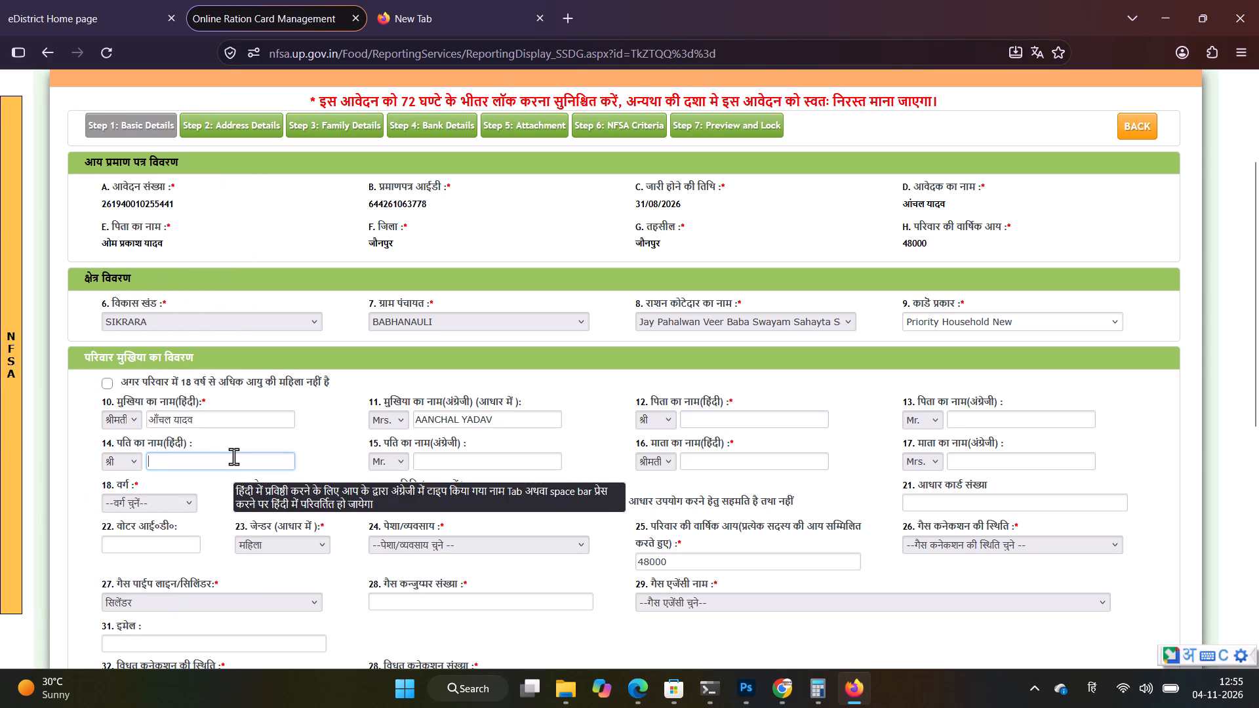
{"action": "key", "text": "super+space"}
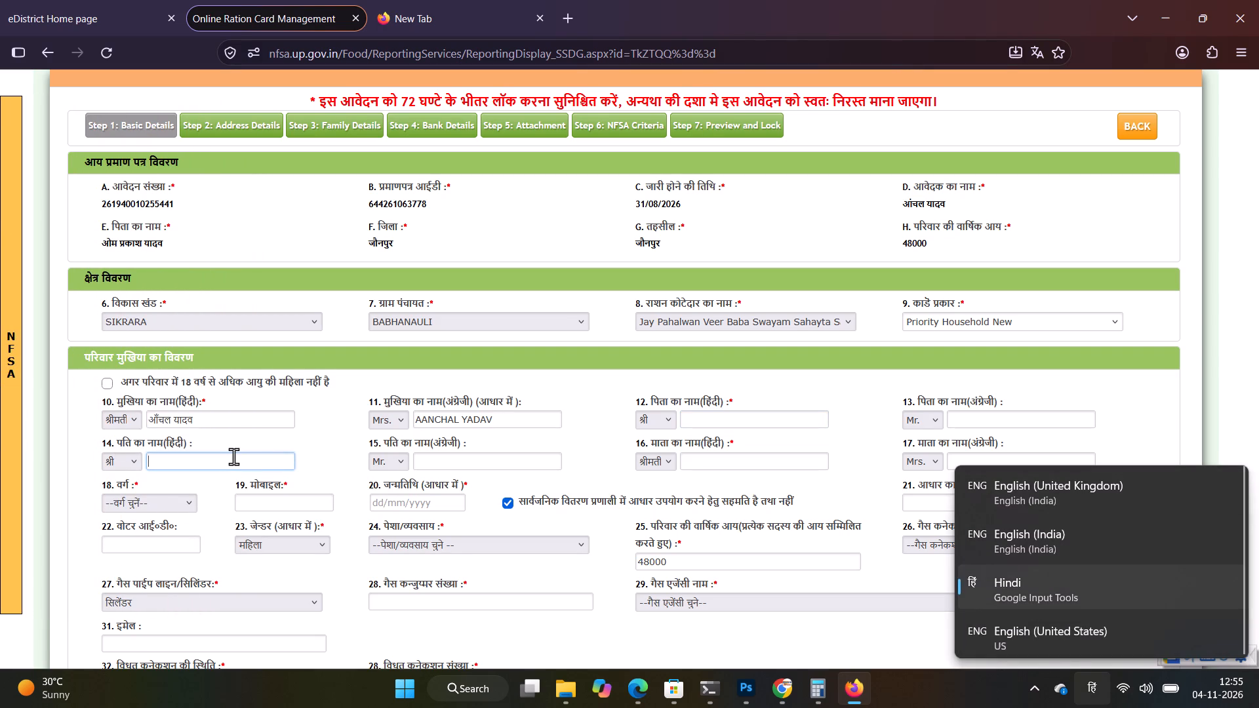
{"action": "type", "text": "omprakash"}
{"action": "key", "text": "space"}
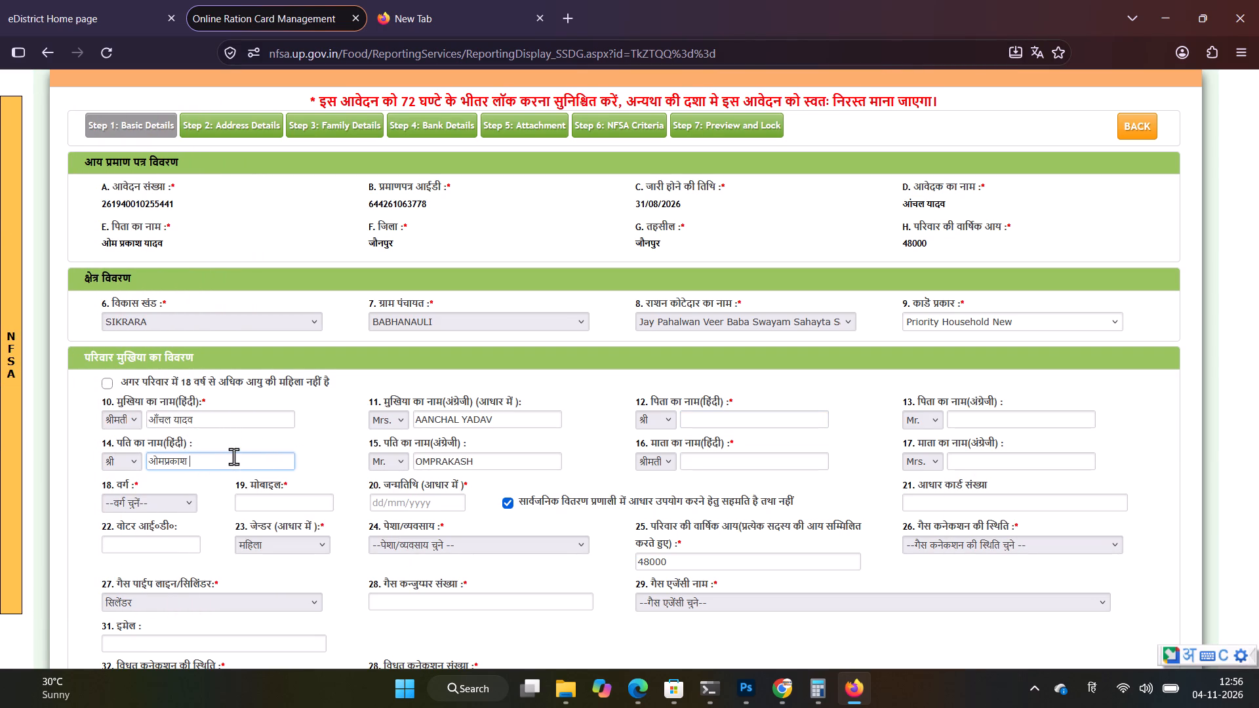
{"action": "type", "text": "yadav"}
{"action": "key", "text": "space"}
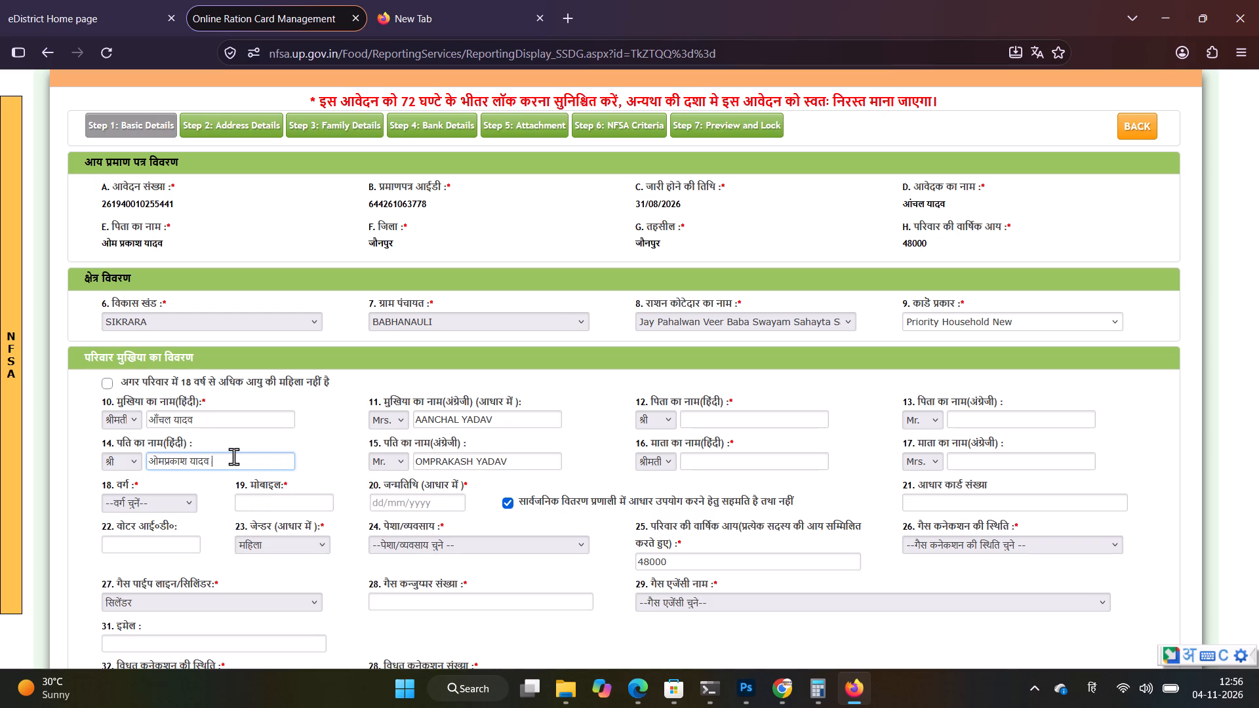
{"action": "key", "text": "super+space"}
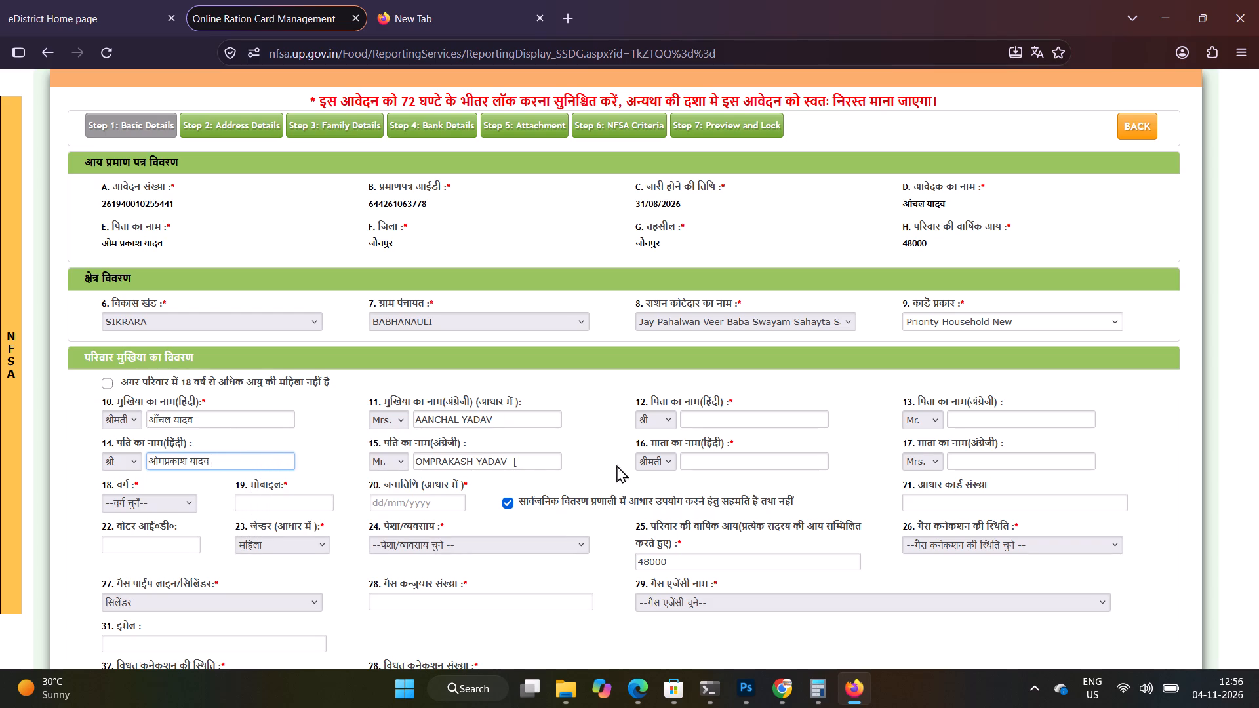
Enter the mother's name in Hindi in field 16, using the saved full-name suggestion.
{"action": "left_click", "coordinate": [685, 461]}
{"action": "key", "text": "super+space"}
{"action": "key", "text": "super+space"}
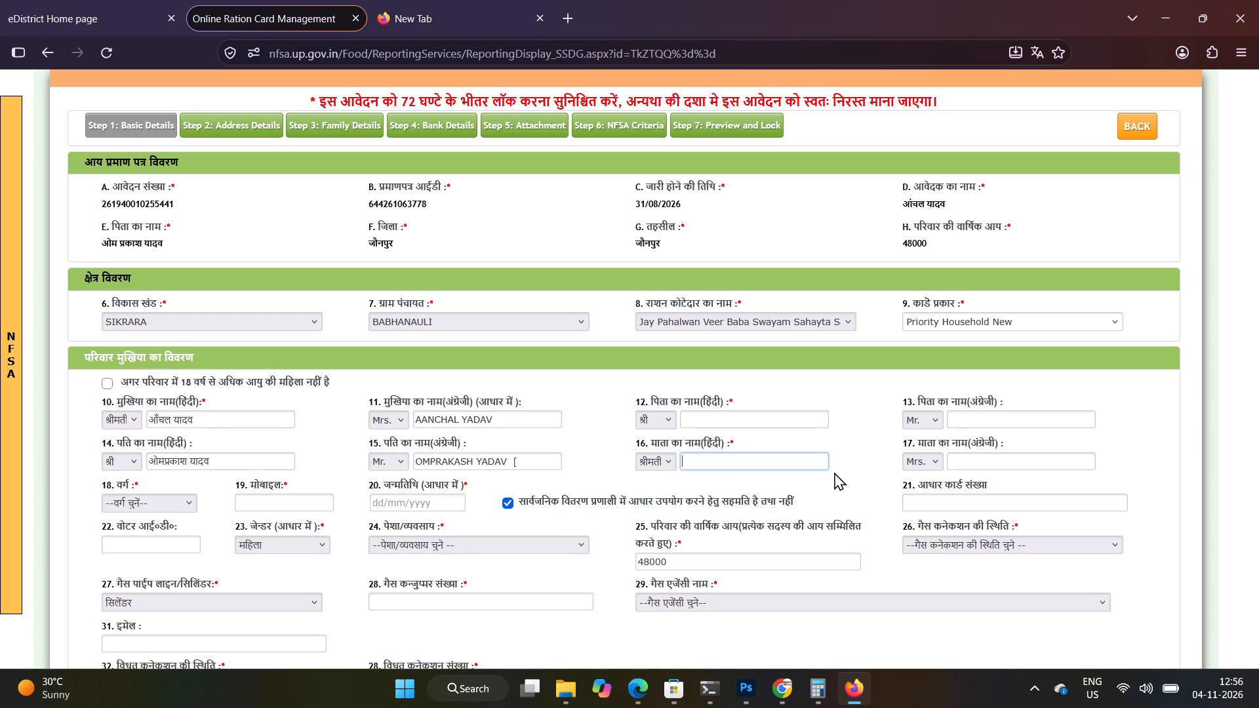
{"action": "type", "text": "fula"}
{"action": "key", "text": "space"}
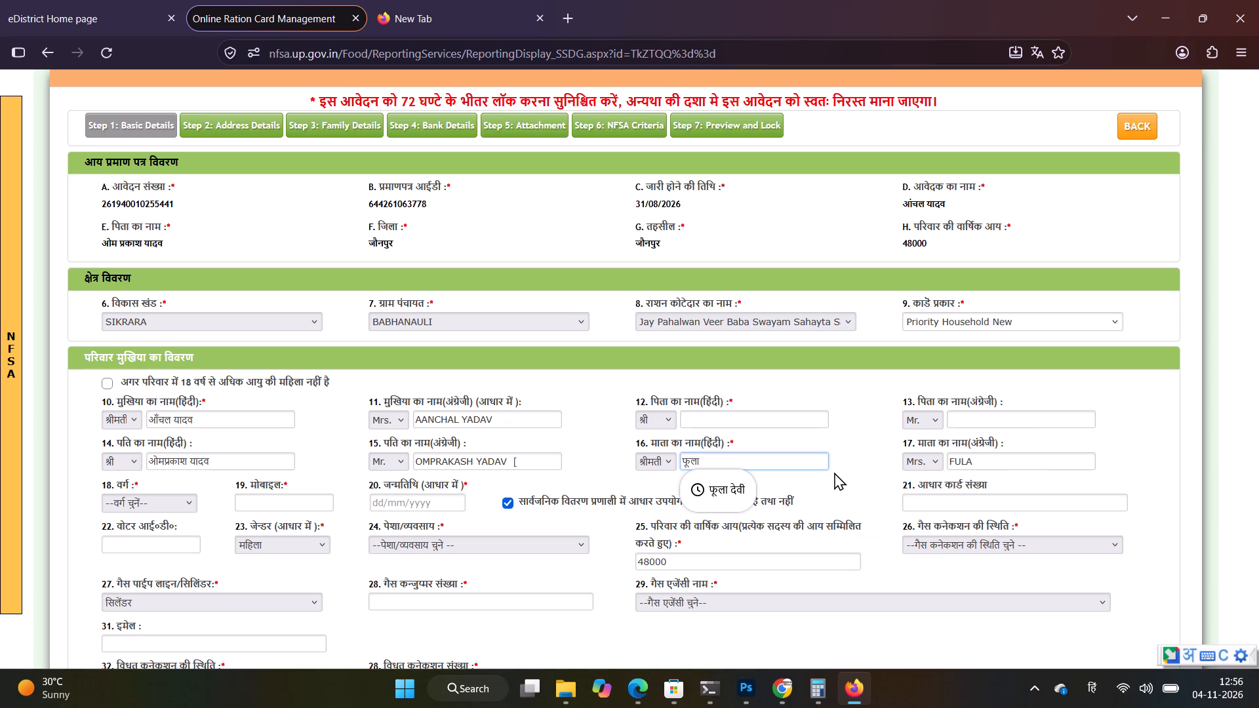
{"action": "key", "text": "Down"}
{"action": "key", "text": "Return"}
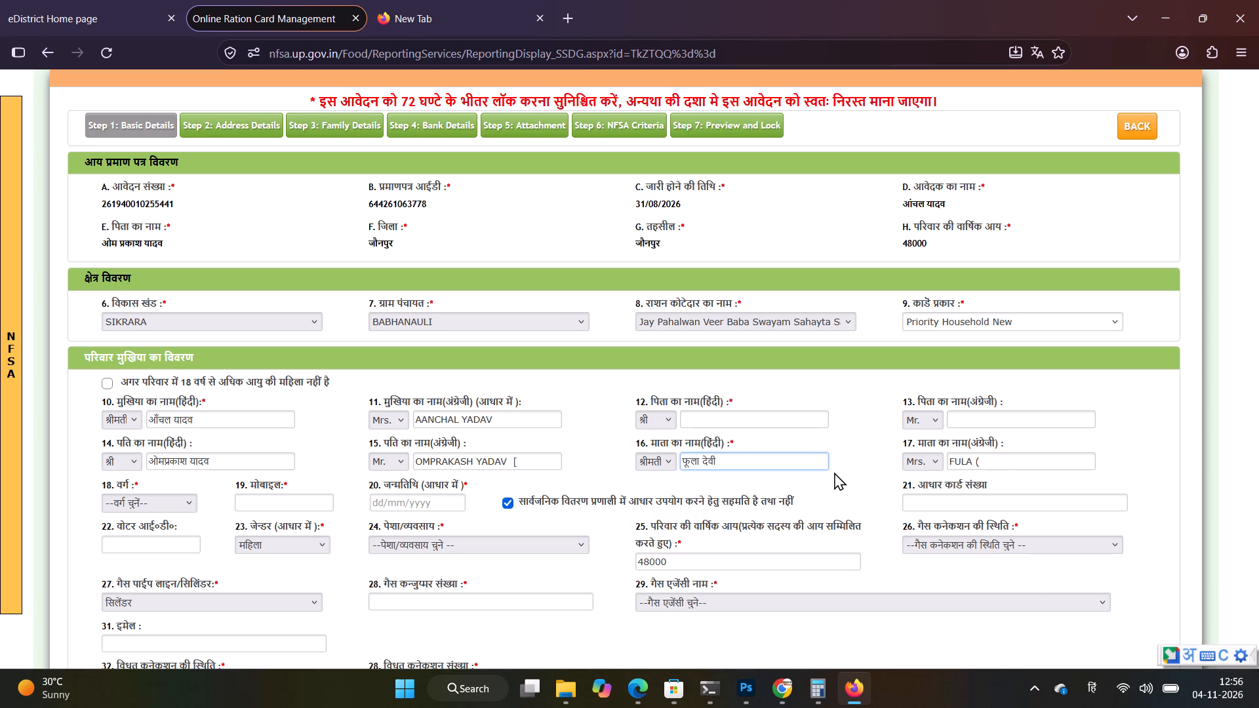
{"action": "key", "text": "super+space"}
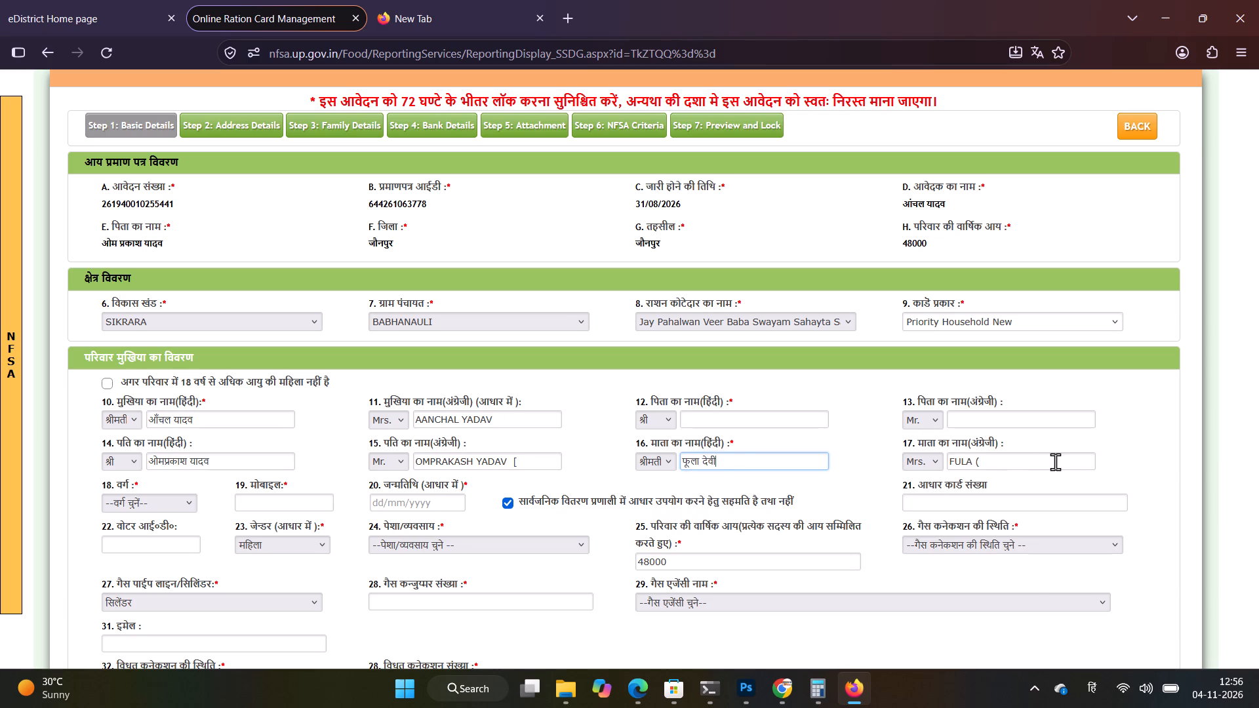
Correct the mother's English name in field 17 by removing the stray characters and adding her second name.
{"action": "left_click", "coordinate": [1055, 462]}
{"action": "key", "text": "BackSpace"}
{"action": "key", "text": "BackSpace"}
{"action": "key", "text": "BackSpace"}
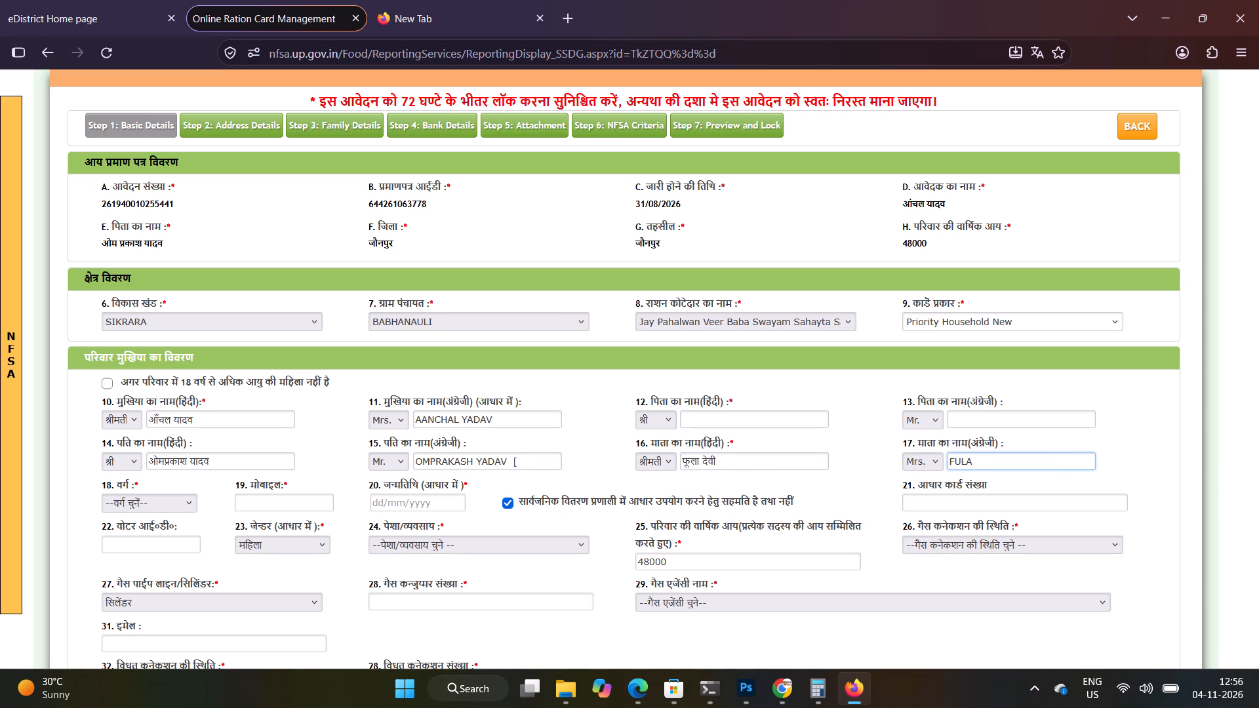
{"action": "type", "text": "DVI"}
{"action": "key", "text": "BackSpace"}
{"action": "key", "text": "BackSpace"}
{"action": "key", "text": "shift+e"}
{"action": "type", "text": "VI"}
Set the family head's category (वर्ग) to पिछडे वर्ग.
{"action": "scroll", "coordinate": [799, 503], "scroll_direction": "down", "scroll_amount": 1}
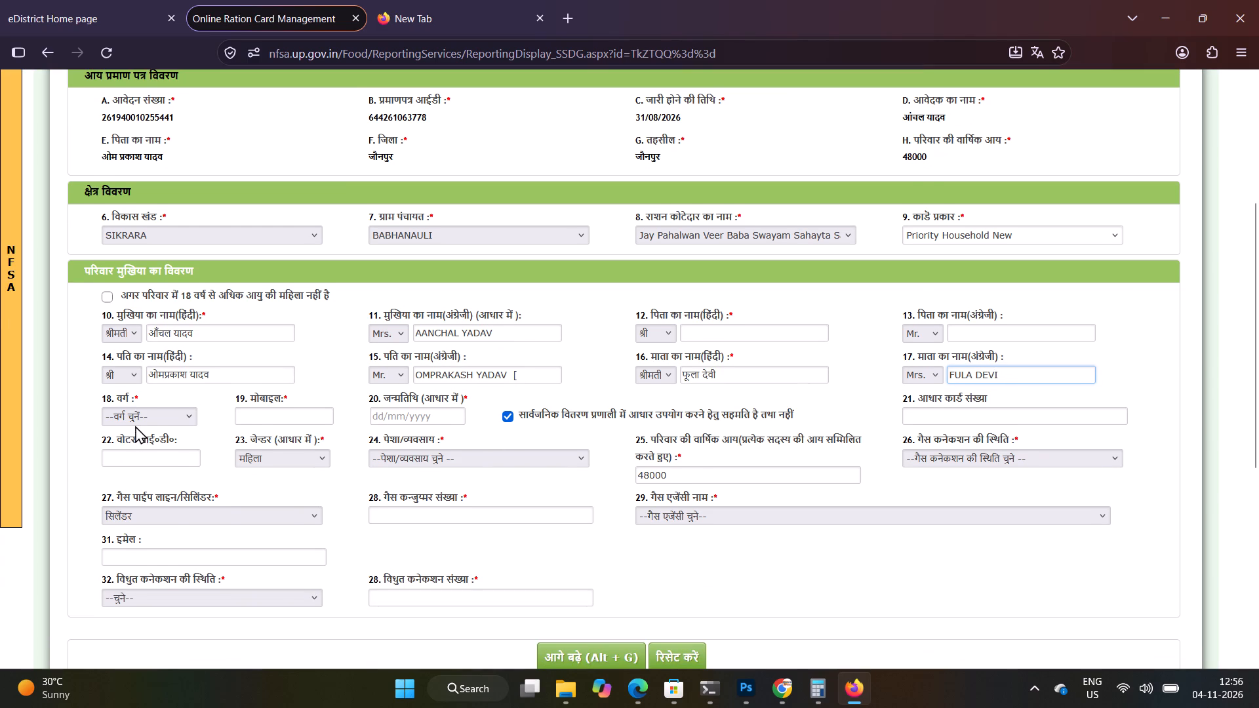
{"action": "left_click", "coordinate": [135, 425]}
{"action": "left_click", "coordinate": [155, 478]}
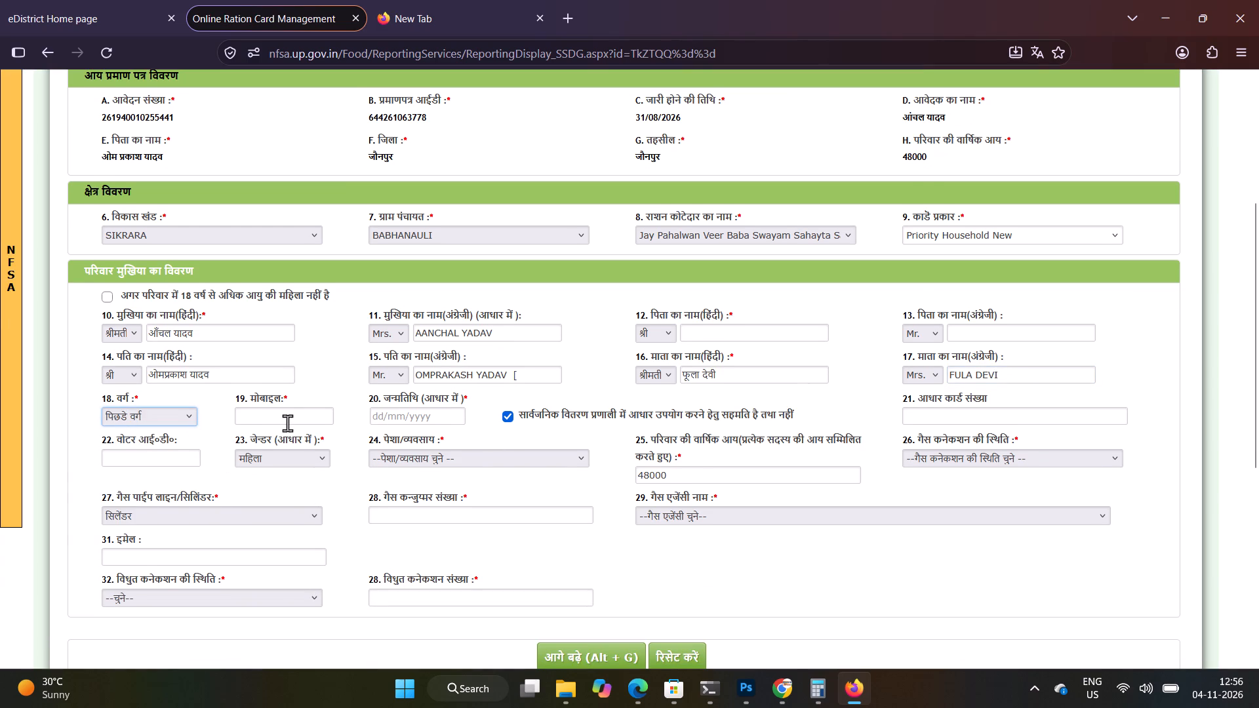
Set the family head's occupation (पेशा/व्यवसाय) in field 24 to गृहणी.
{"action": "left_click", "coordinate": [291, 417]}
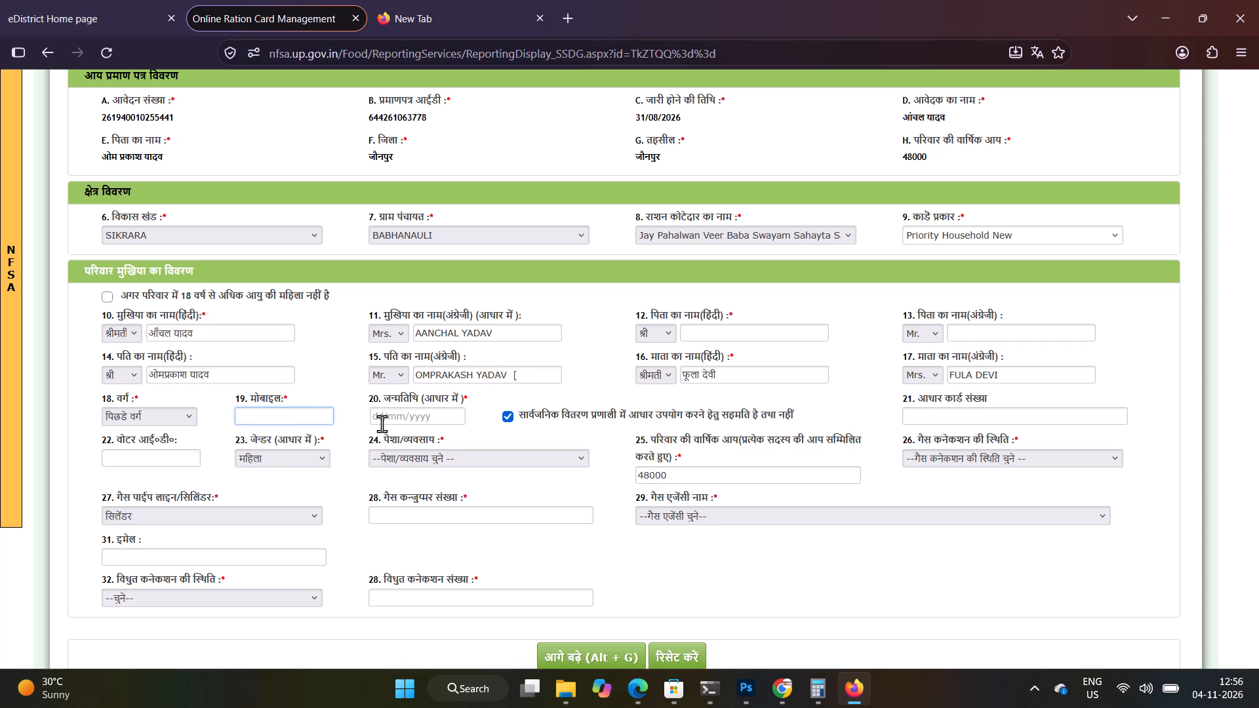
{"action": "left_click", "coordinate": [382, 457]}
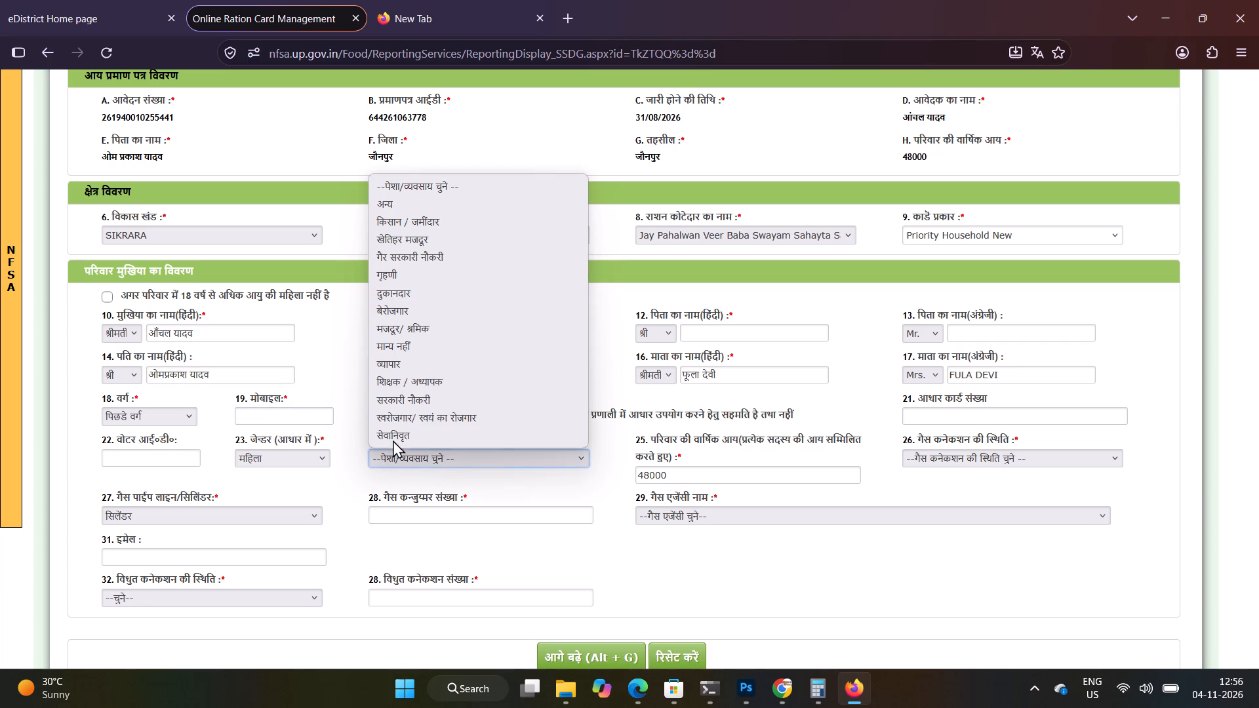
{"action": "left_click", "coordinate": [441, 281]}
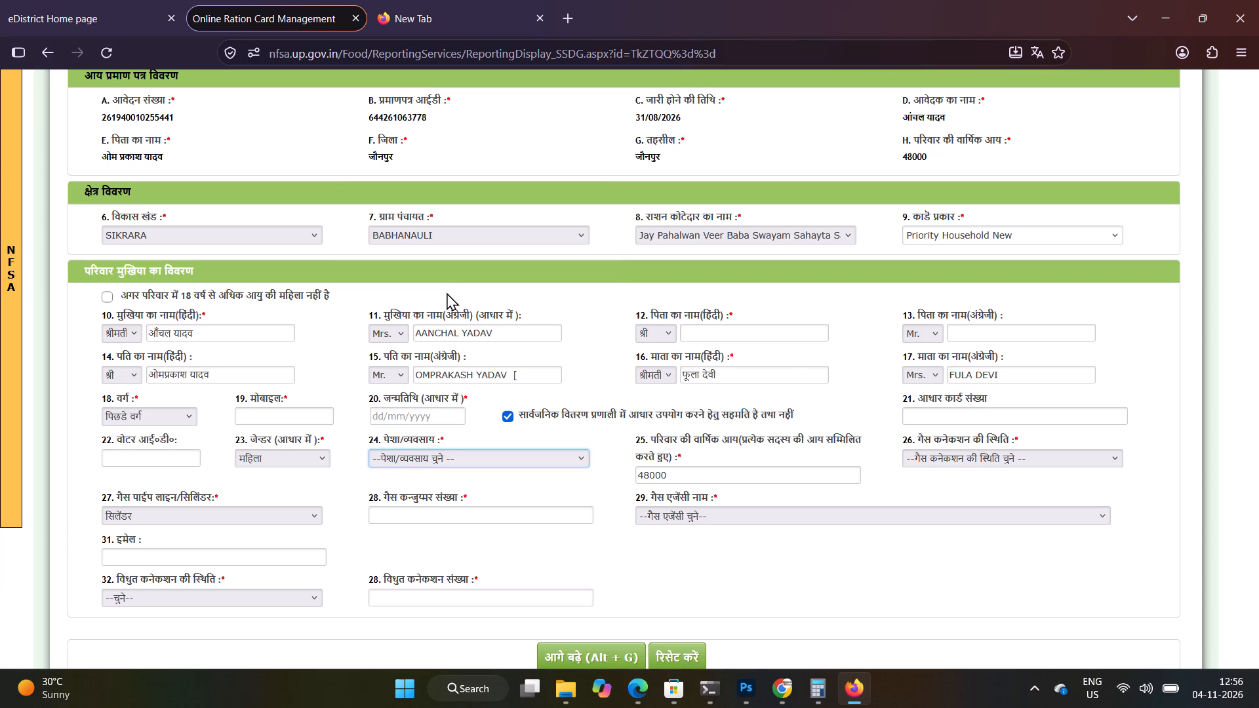
Enter the father's name in Hindi in field 12 and in English in field 13, using the saved full-name suggestions.
{"action": "left_click", "coordinate": [729, 344]}
{"action": "double_click", "coordinate": [726, 332]}
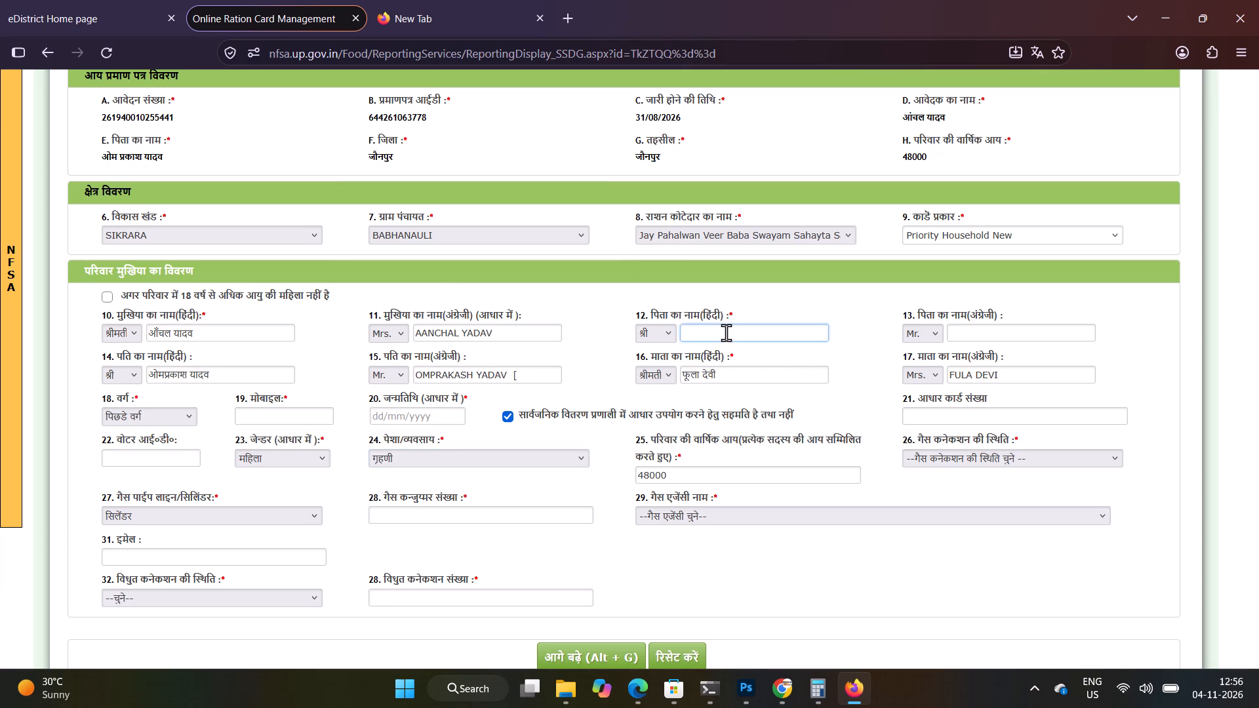
{"action": "left_click", "coordinate": [720, 389]}
{"action": "left_click", "coordinate": [1060, 316]}
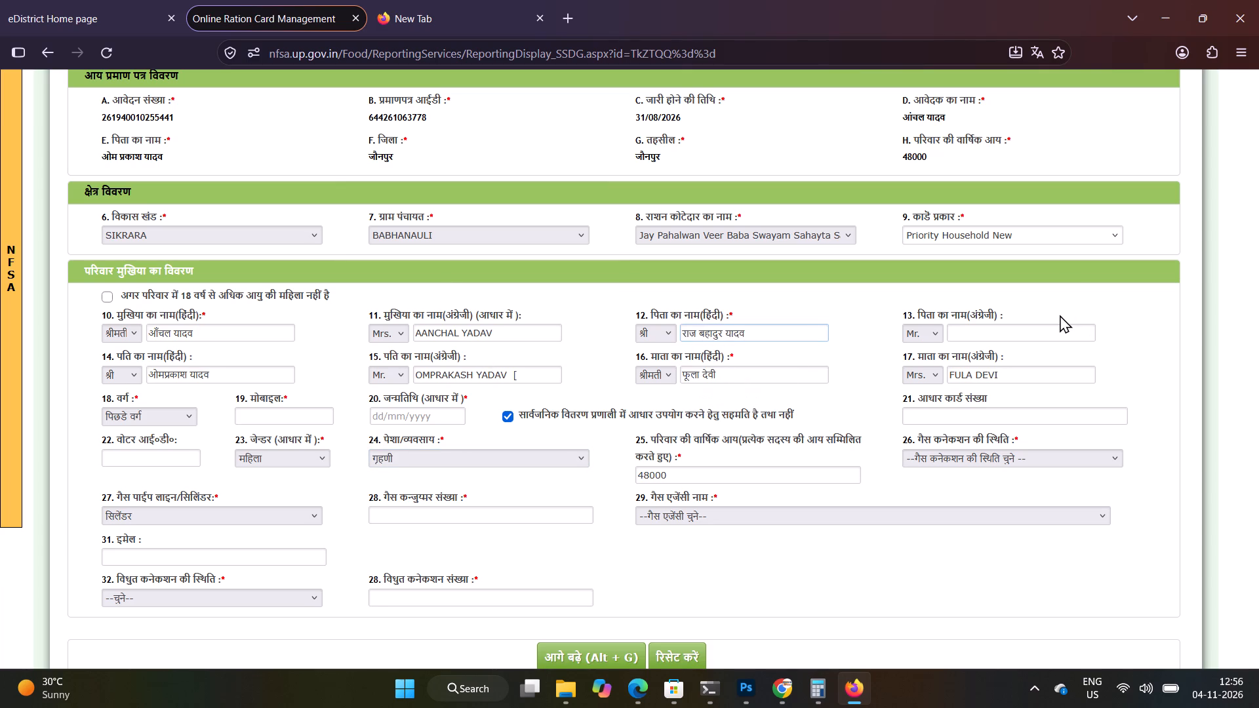
{"action": "left_click", "coordinate": [1047, 324]}
{"action": "left_click", "coordinate": [1005, 352]}
{"action": "double_click", "coordinate": [996, 338]}
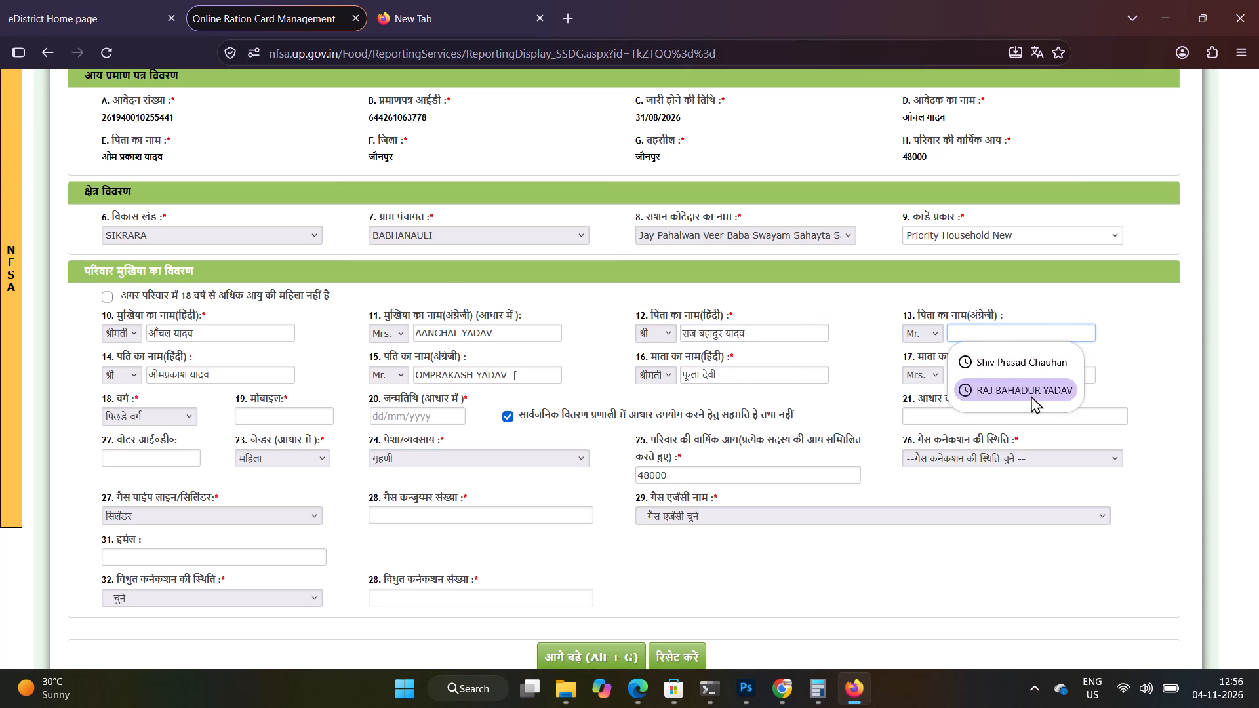
{"action": "left_click", "coordinate": [1031, 395]}
{"action": "left_click", "coordinate": [1059, 574]}
{"action": "left_click", "coordinate": [831, 570]}
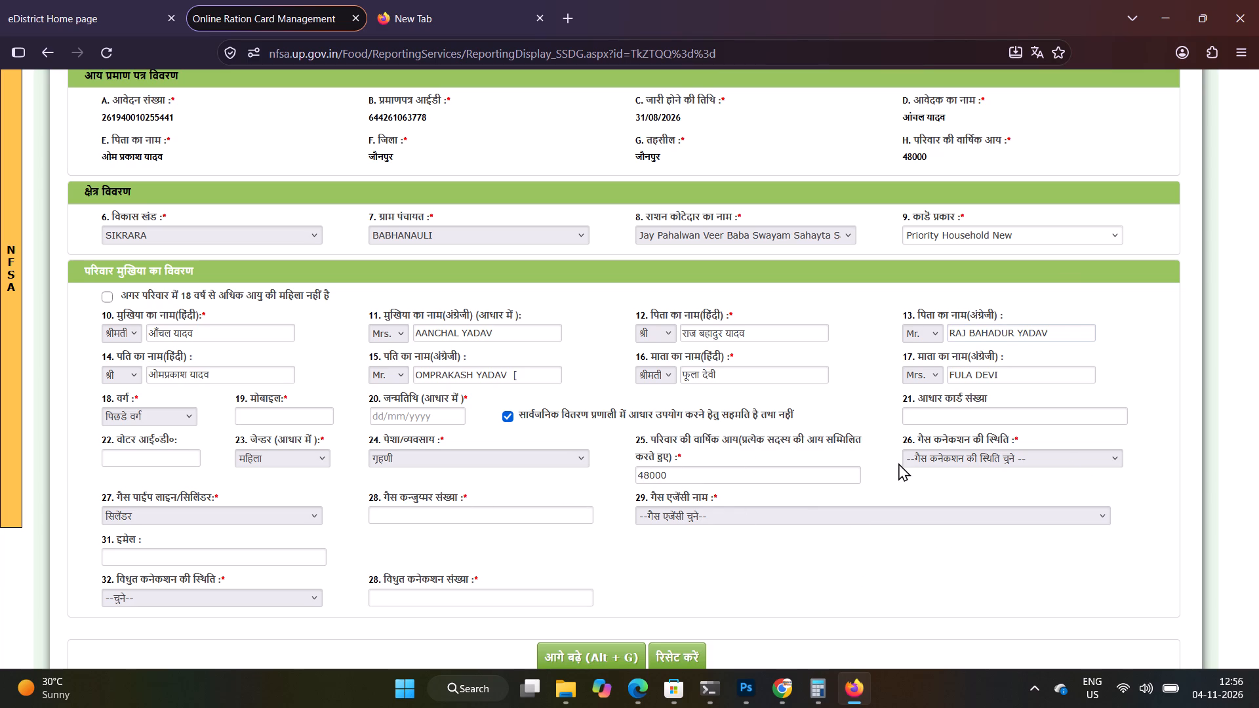
Set both the gas connection status in field 26 and the electricity connection status in field 32 to नहीं.
{"action": "left_click", "coordinate": [985, 460]}
{"action": "left_click", "coordinate": [951, 510]}
{"action": "scroll", "coordinate": [606, 507], "scroll_direction": "down", "scroll_amount": 5}
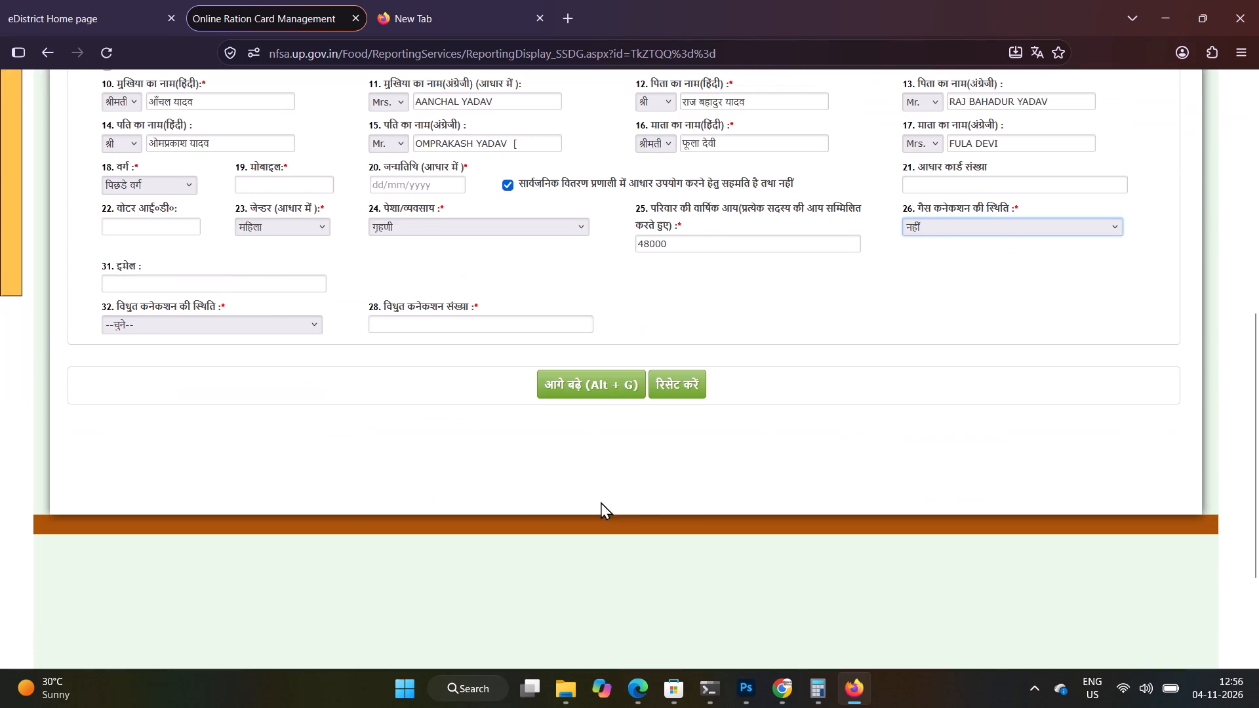
{"action": "left_click", "coordinate": [195, 330]}
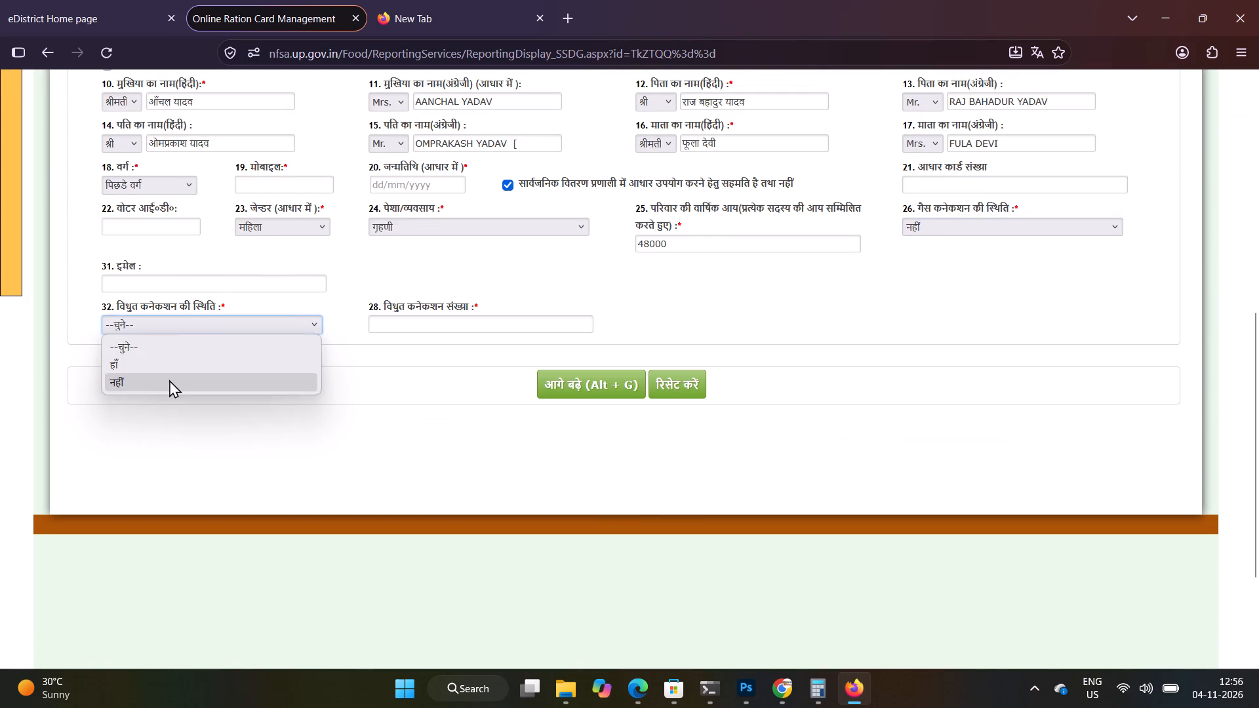
{"action": "left_click", "coordinate": [169, 380]}
{"action": "left_click", "coordinate": [214, 411]}
Begin entering the family head's mobile number in field 19.
{"action": "scroll", "coordinate": [243, 409], "scroll_direction": "up", "scroll_amount": 2}
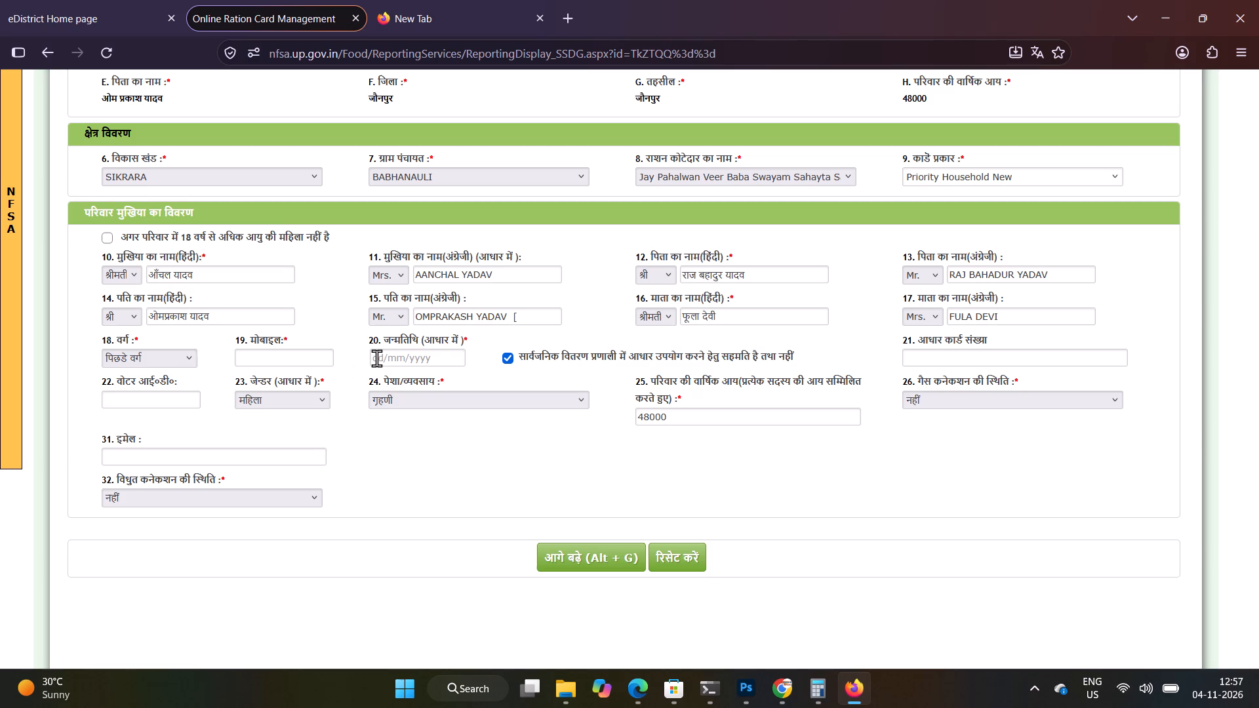
{"action": "left_click", "coordinate": [272, 352]}
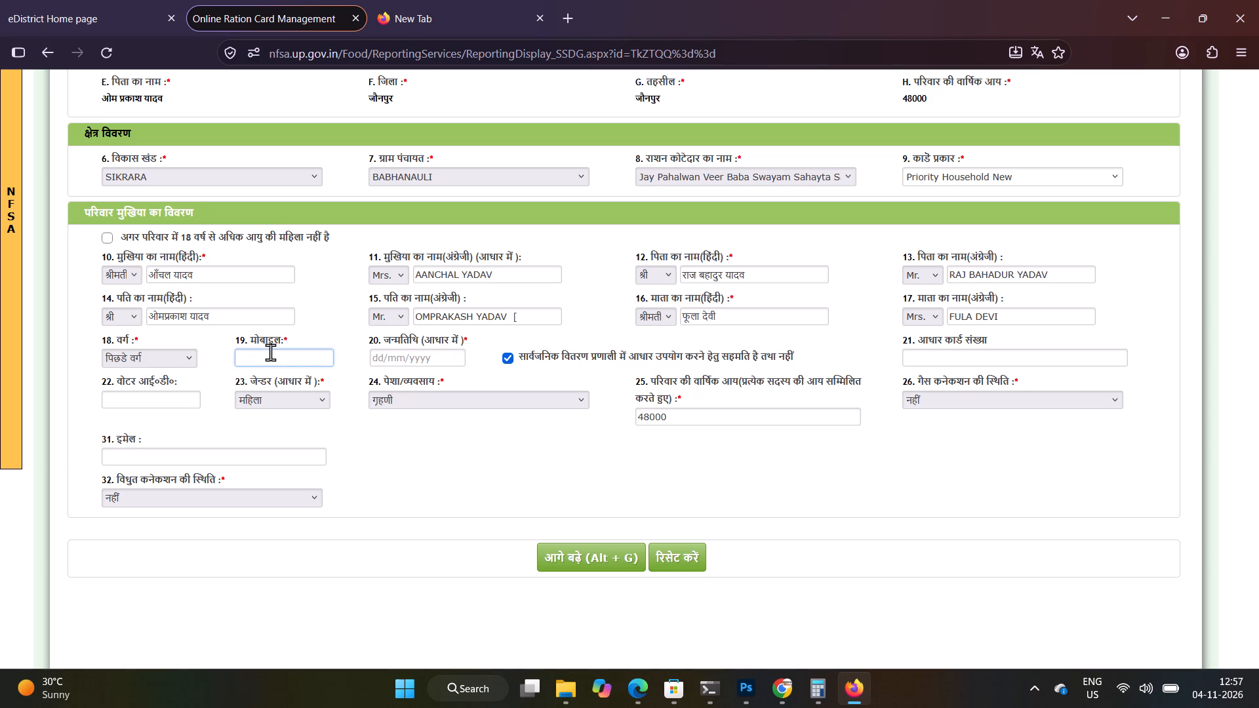
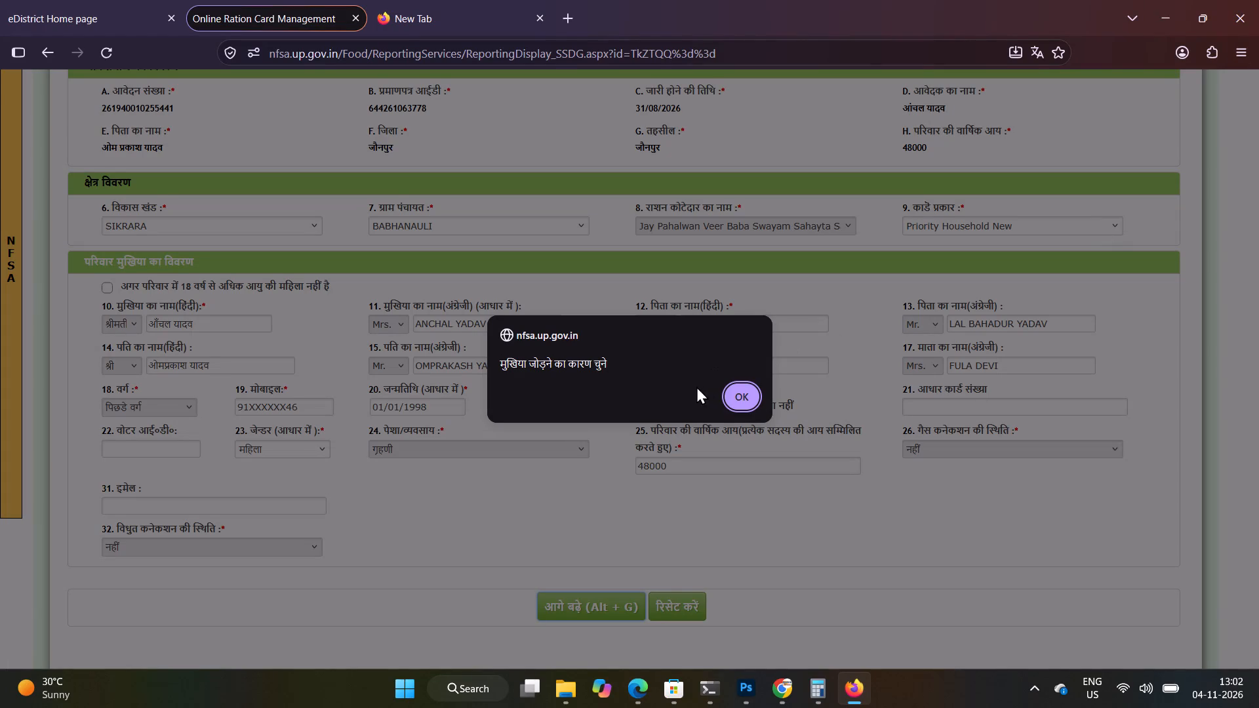
Set the reason for adding the family head in field 29 to आधार का लिंक सही नहीं and save the basic details.
{"action": "left_click", "coordinate": [739, 399]}
{"action": "scroll", "coordinate": [355, 544], "scroll_direction": "down", "scroll_amount": 5}
{"action": "left_click", "coordinate": [458, 222]}
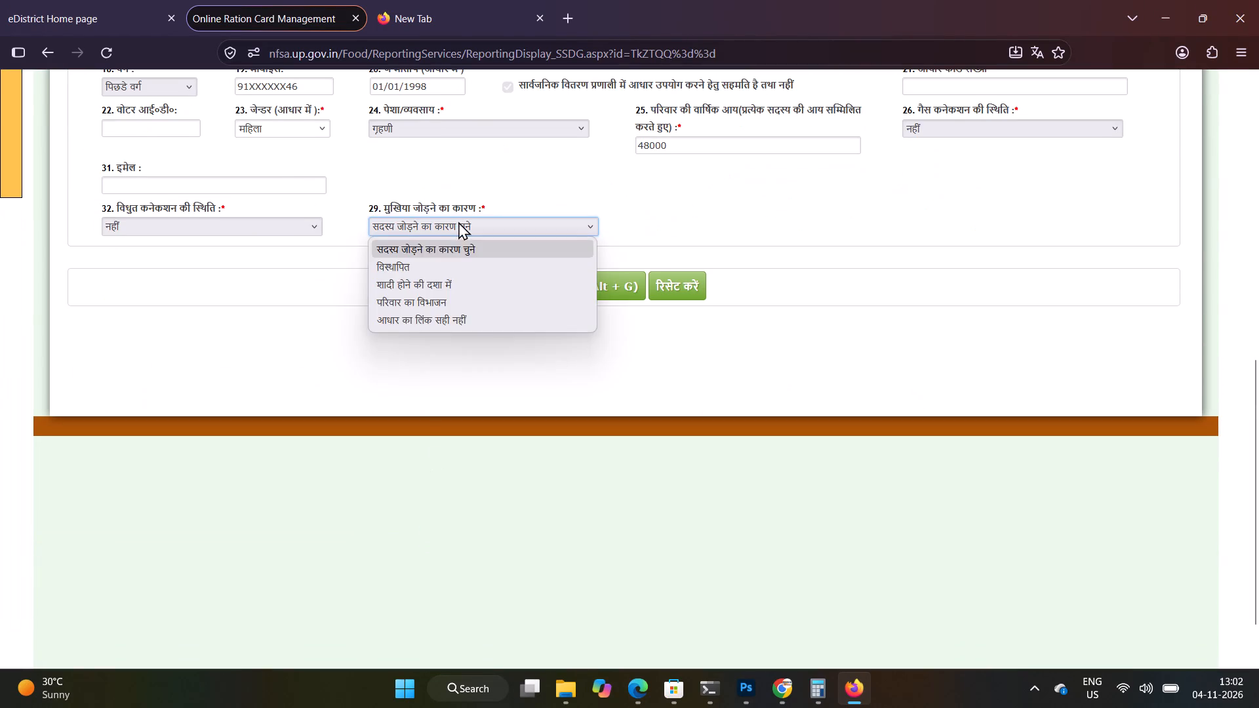
{"action": "left_click", "coordinate": [468, 325]}
{"action": "left_click", "coordinate": [599, 278]}
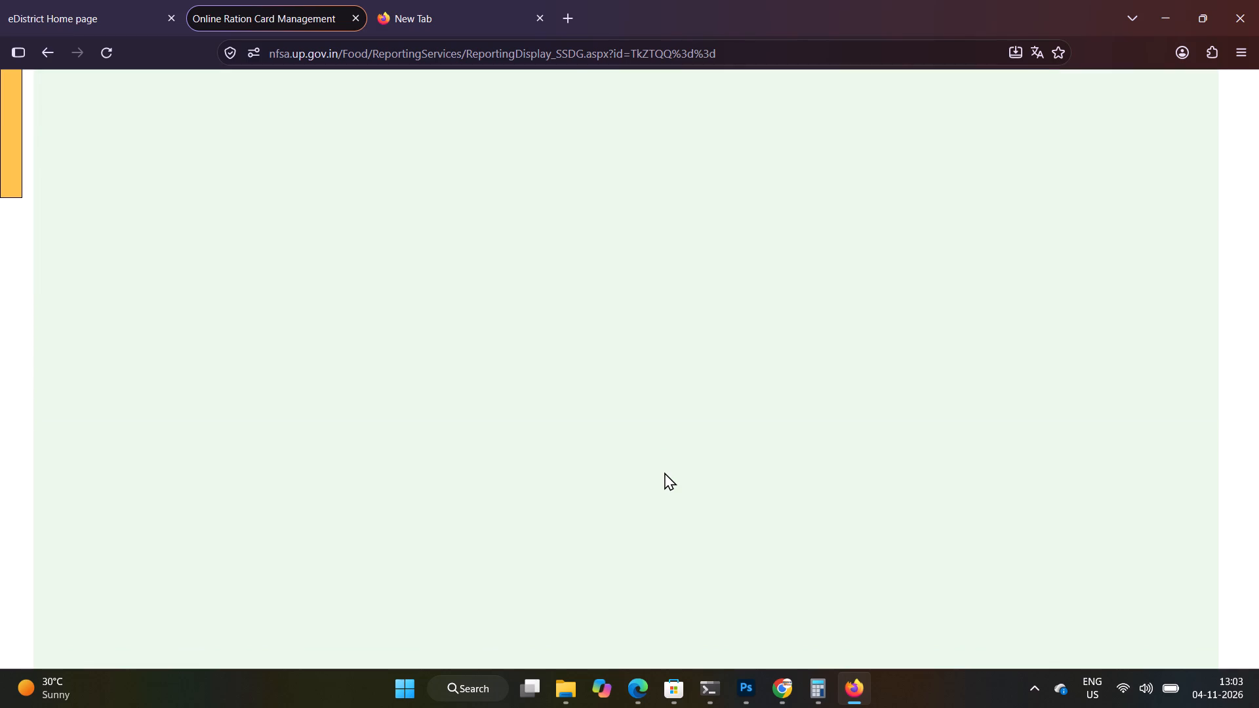
{"action": "scroll", "coordinate": [664, 471], "scroll_direction": "up", "scroll_amount": 10}
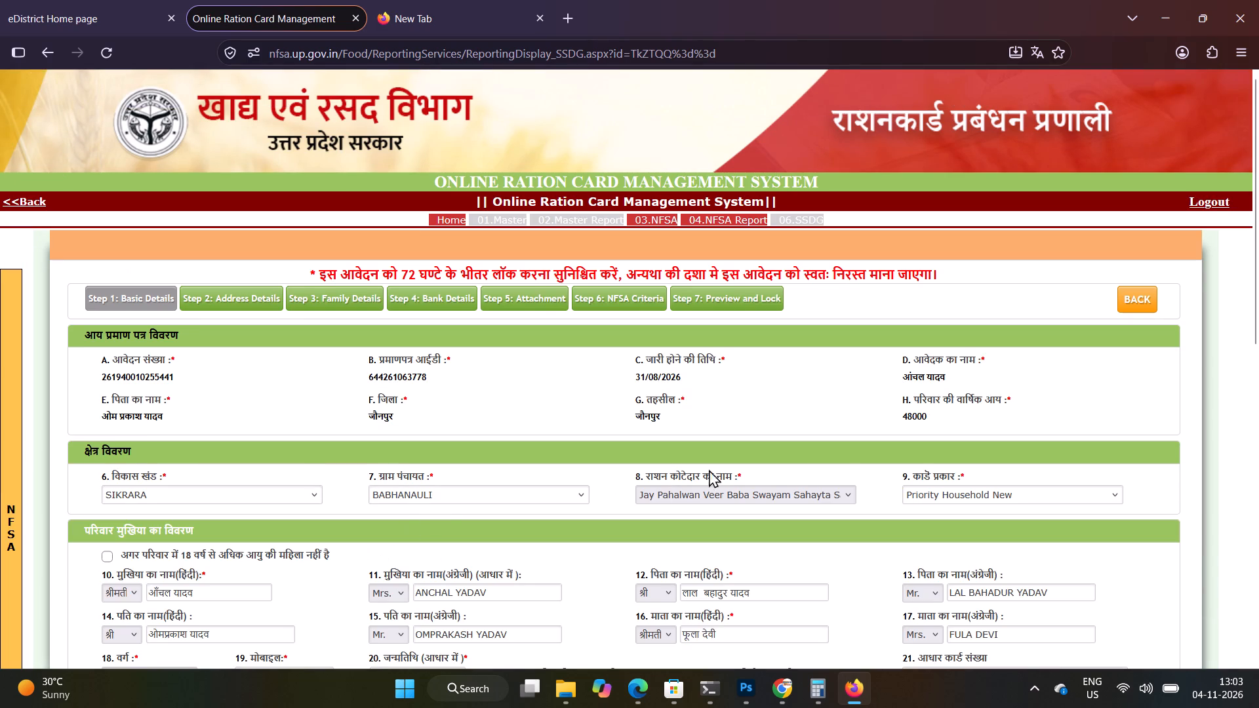
{"action": "scroll", "coordinate": [849, 463], "scroll_direction": "down", "scroll_amount": 4}
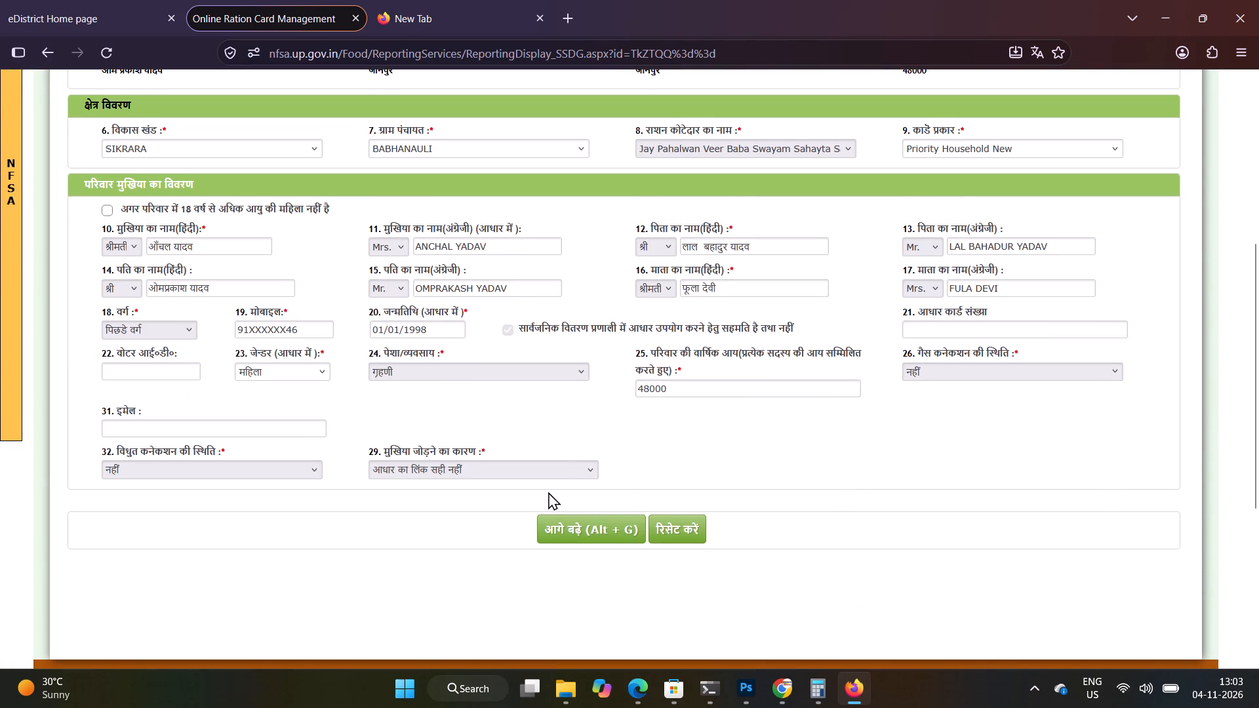
{"action": "scroll", "coordinate": [807, 478], "scroll_direction": "up", "scroll_amount": 4}
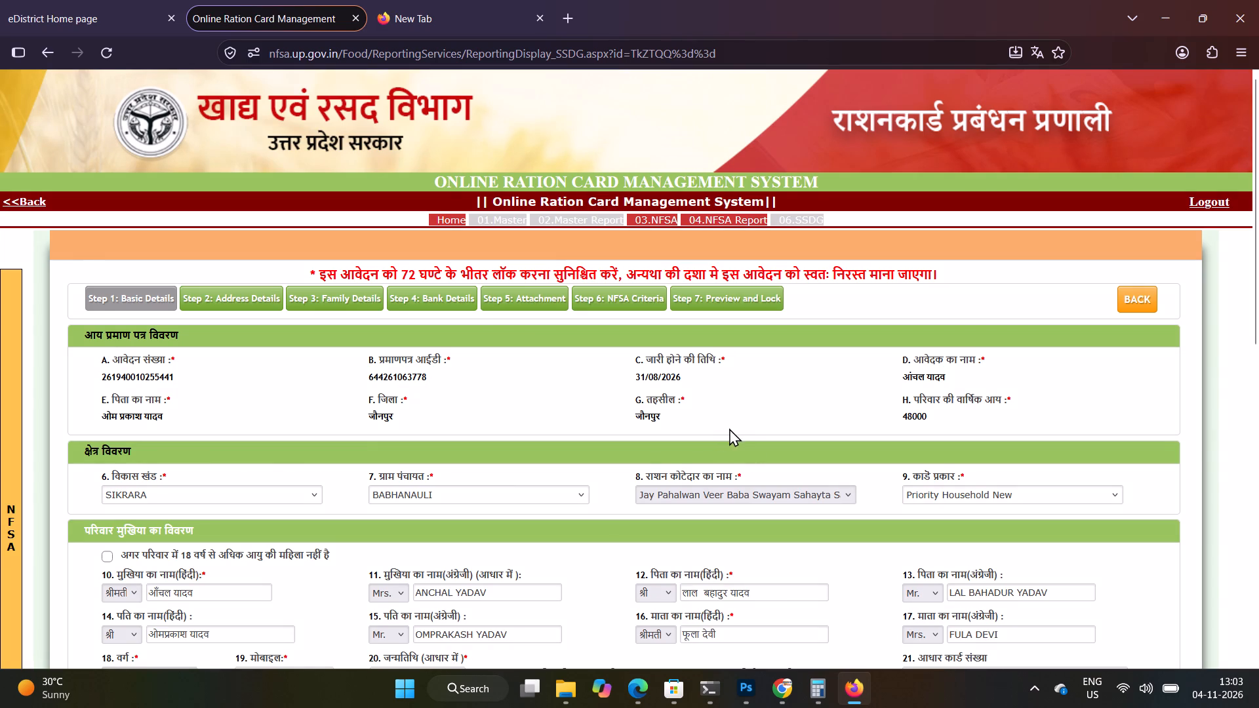
{"action": "left_click", "coordinate": [736, 425]}
{"action": "left_click", "coordinate": [739, 415]}
{"action": "scroll", "coordinate": [803, 543], "scroll_direction": "down", "scroll_amount": 6}
{"action": "scroll", "coordinate": [803, 543], "scroll_direction": "up", "scroll_amount": 6}
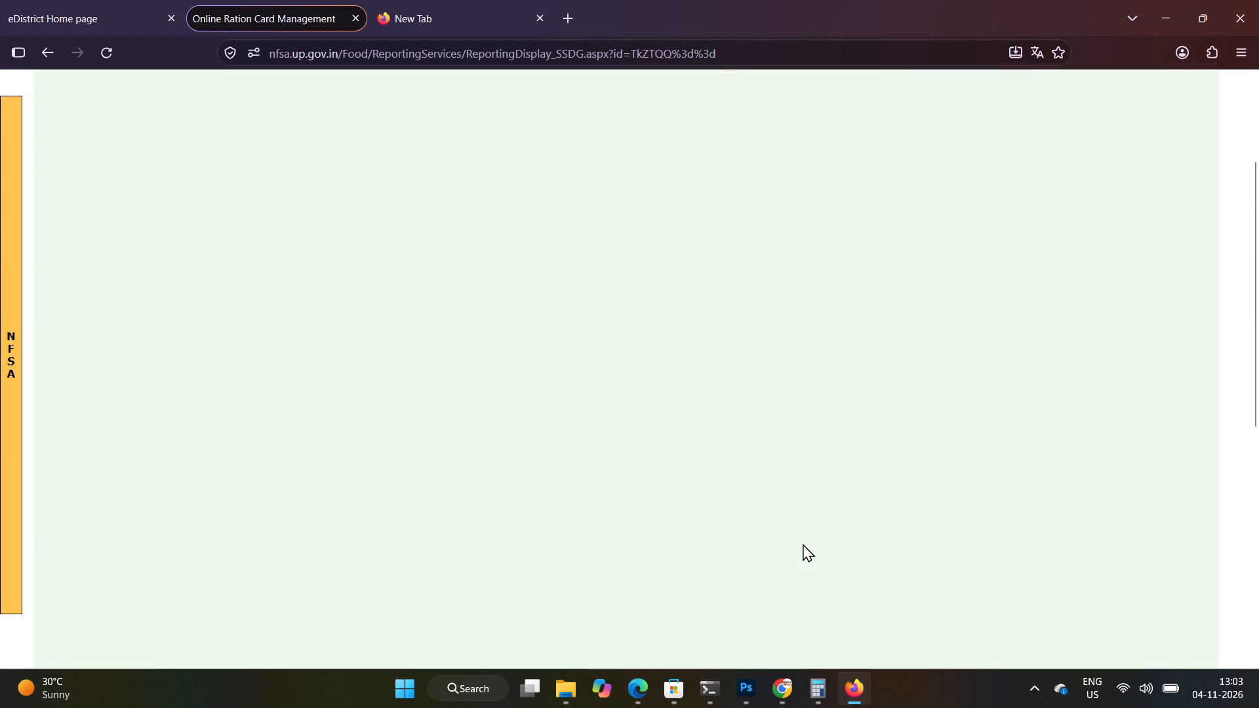
{"action": "scroll", "coordinate": [803, 543], "scroll_direction": "up", "scroll_amount": 4}
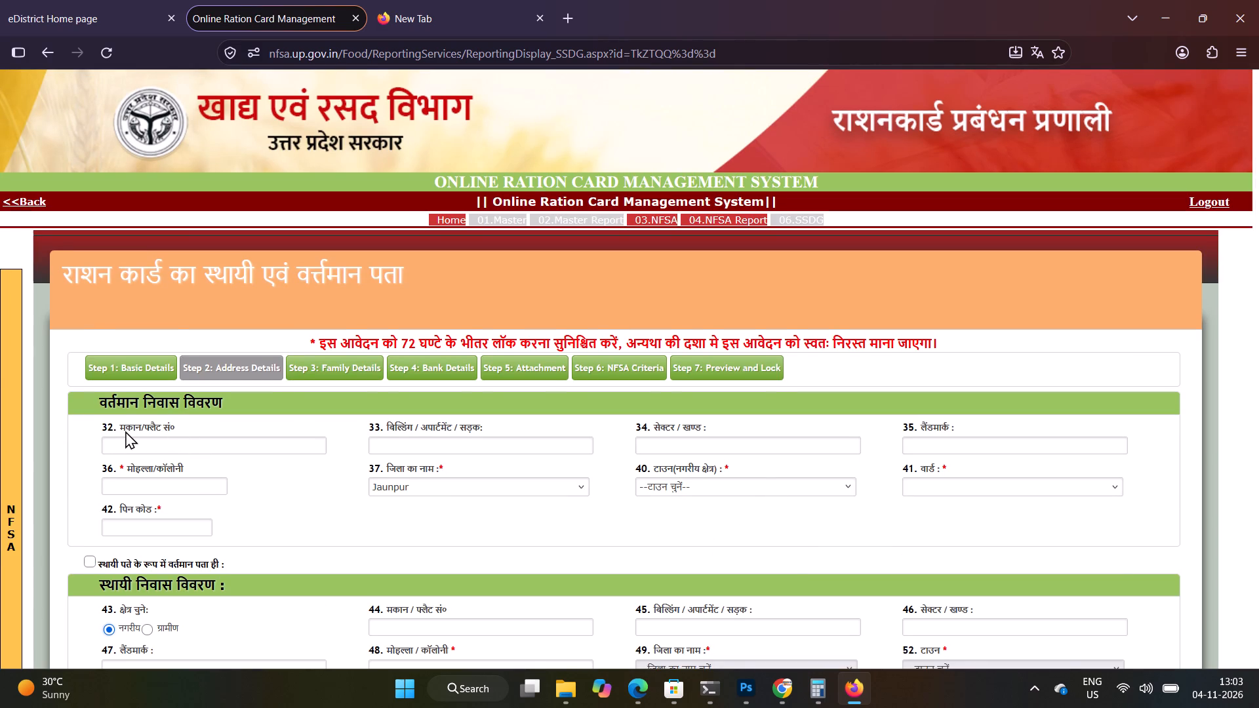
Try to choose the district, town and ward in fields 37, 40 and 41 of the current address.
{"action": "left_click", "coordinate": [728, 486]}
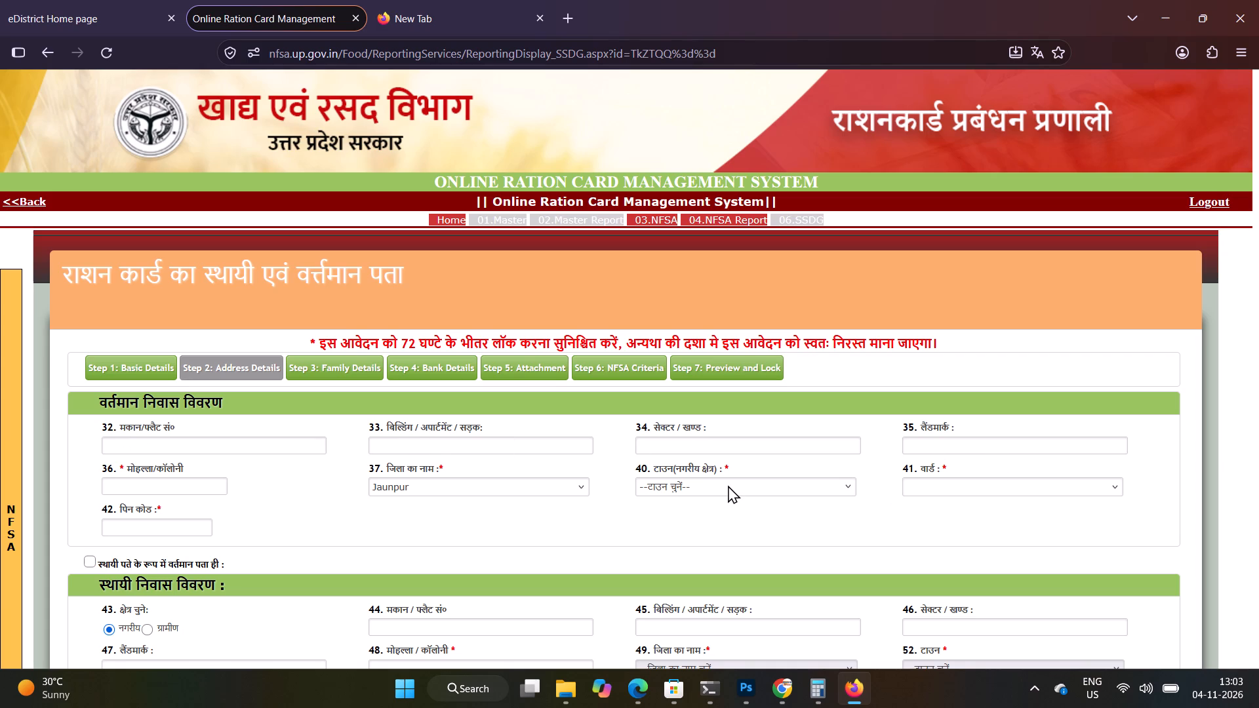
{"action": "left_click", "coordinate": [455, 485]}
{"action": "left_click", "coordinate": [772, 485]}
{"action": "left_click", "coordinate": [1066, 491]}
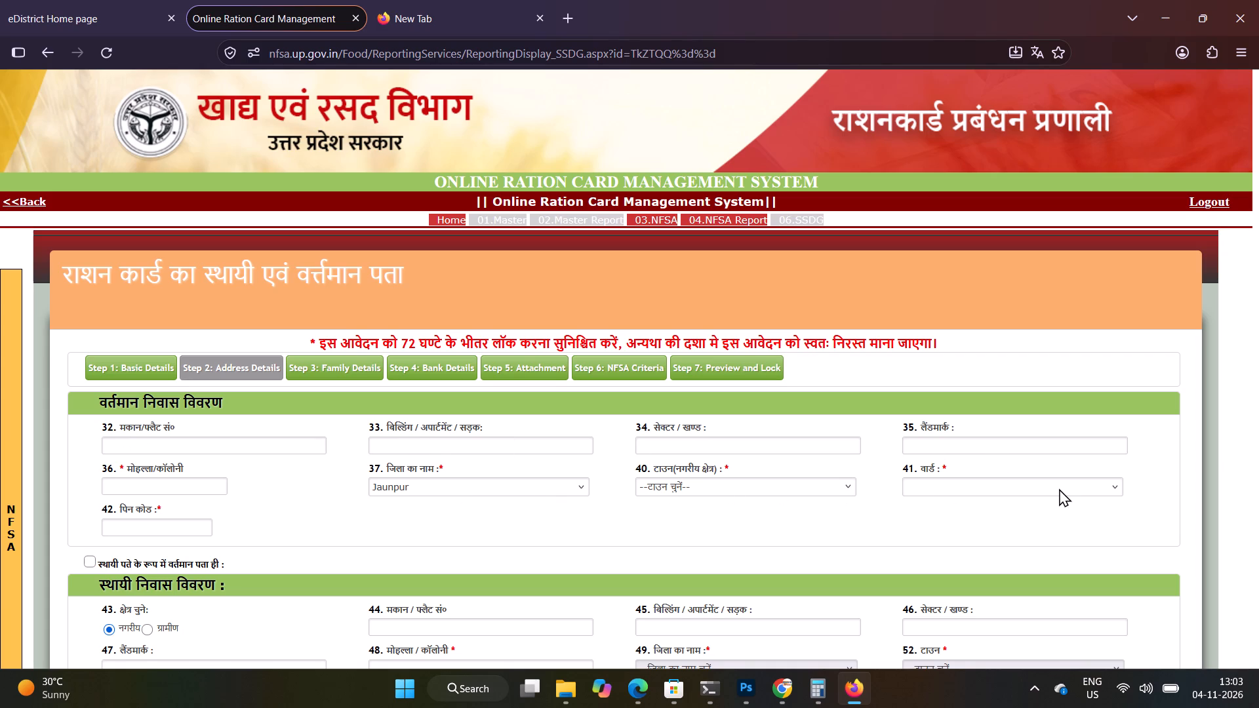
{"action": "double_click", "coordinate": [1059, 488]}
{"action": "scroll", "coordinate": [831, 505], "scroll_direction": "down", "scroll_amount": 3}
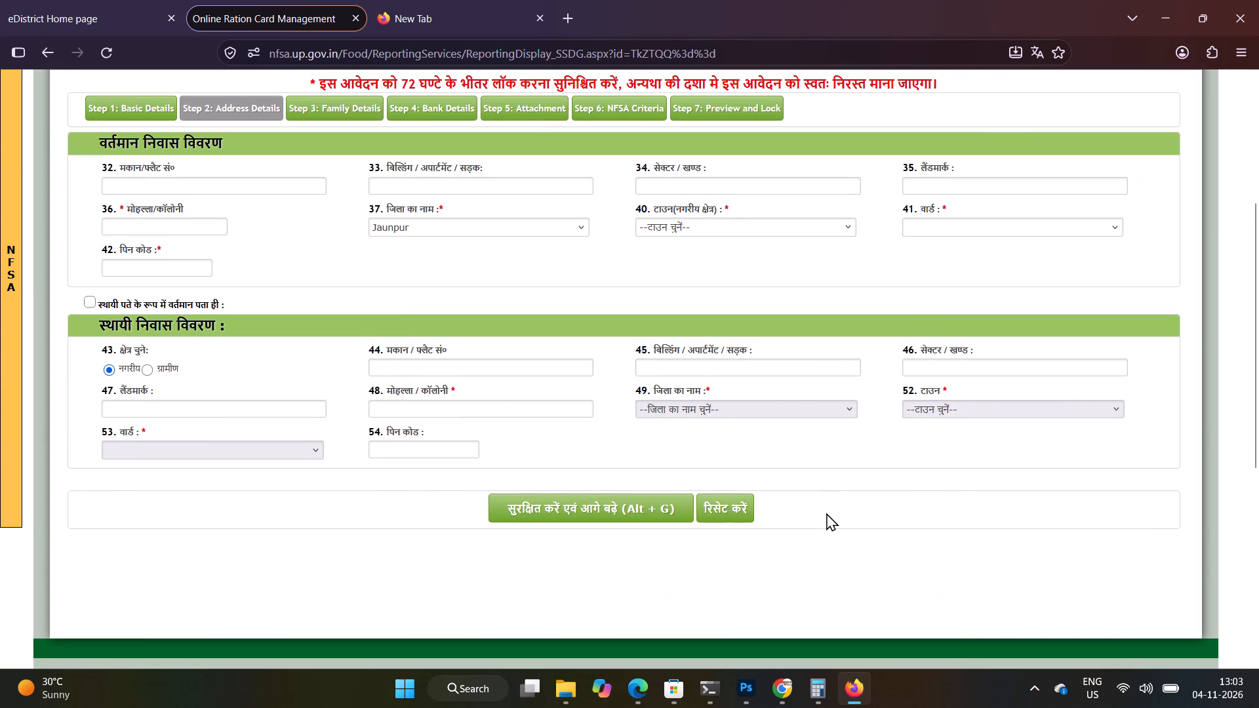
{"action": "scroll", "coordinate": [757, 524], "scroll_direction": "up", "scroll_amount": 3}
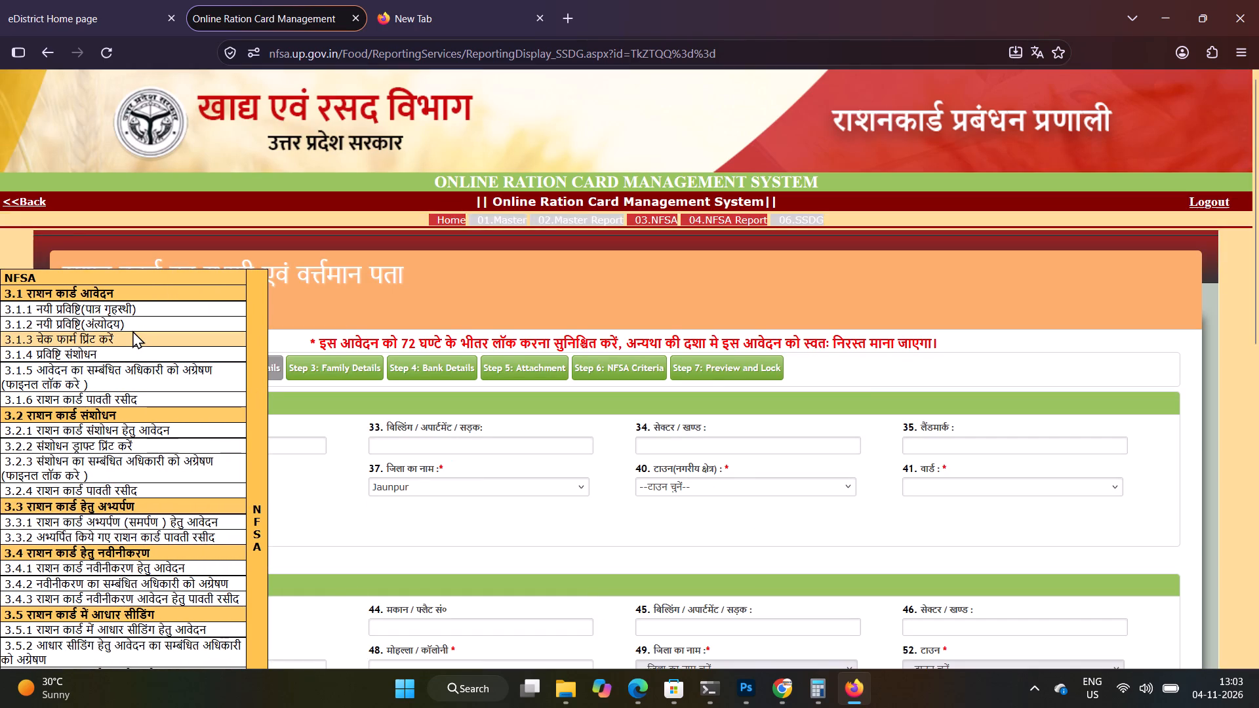
Reopen the new Patra Grihasthi entry (3.1.1) for district Jaunpur with the area set to ग्रामीण.
{"action": "left_click", "coordinate": [140, 315]}
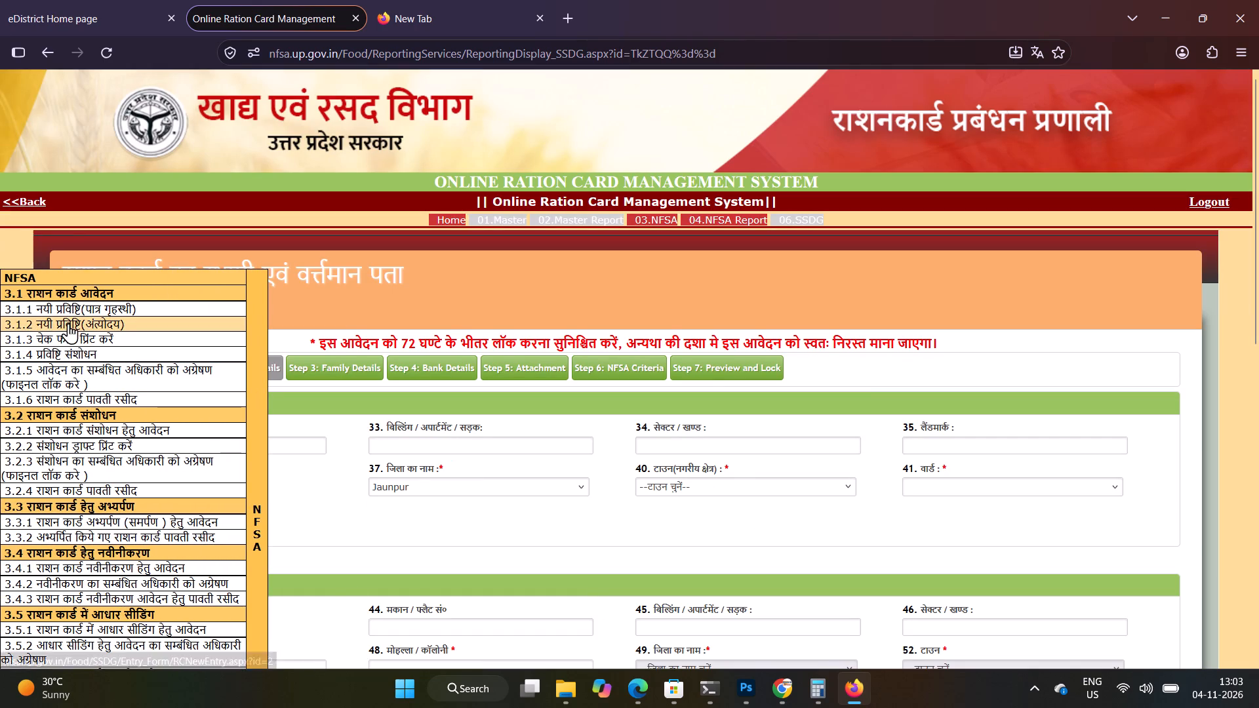
{"action": "left_click", "coordinate": [65, 311]}
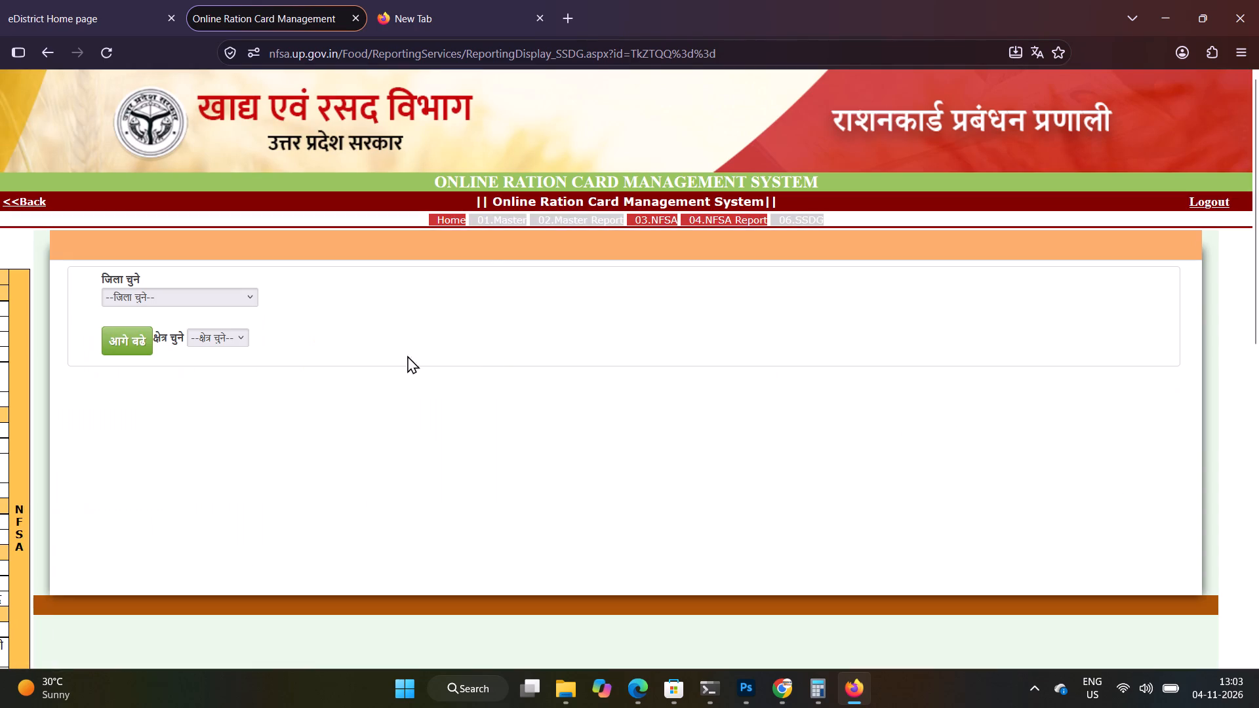
{"action": "left_click", "coordinate": [187, 299]}
{"action": "type", "text": "jj"}
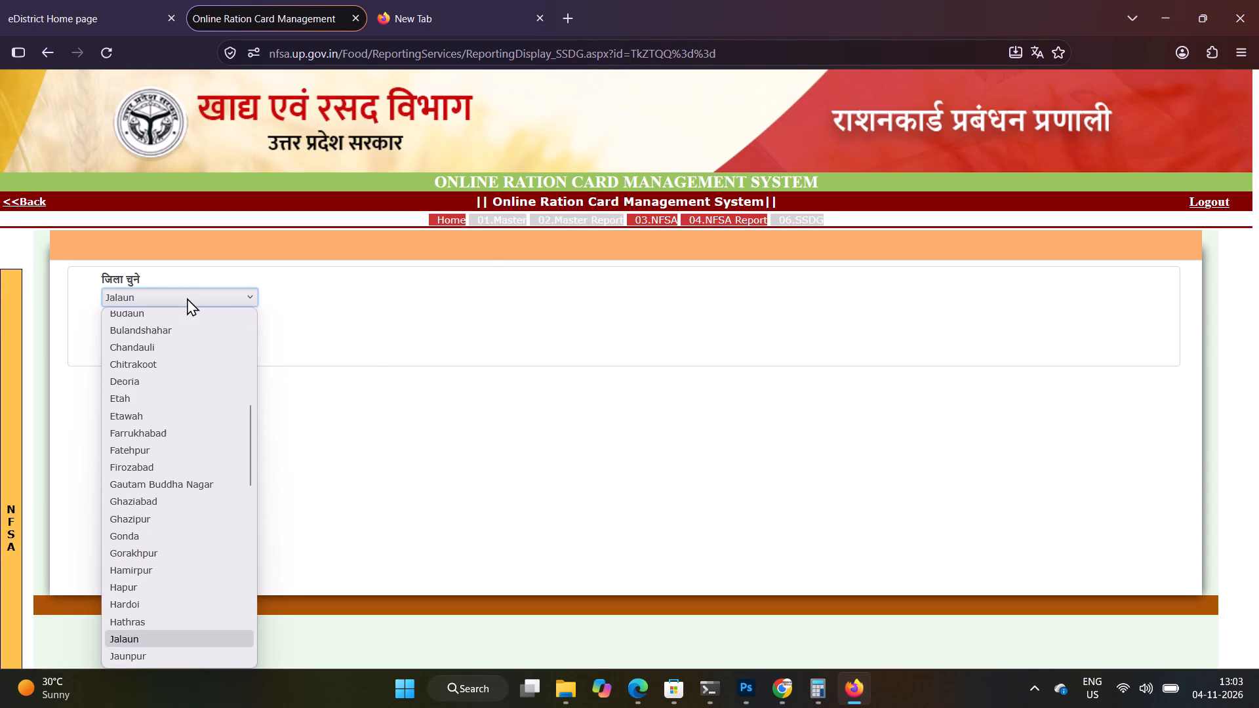
{"action": "key", "text": "Return"}
{"action": "left_click", "coordinate": [213, 344]}
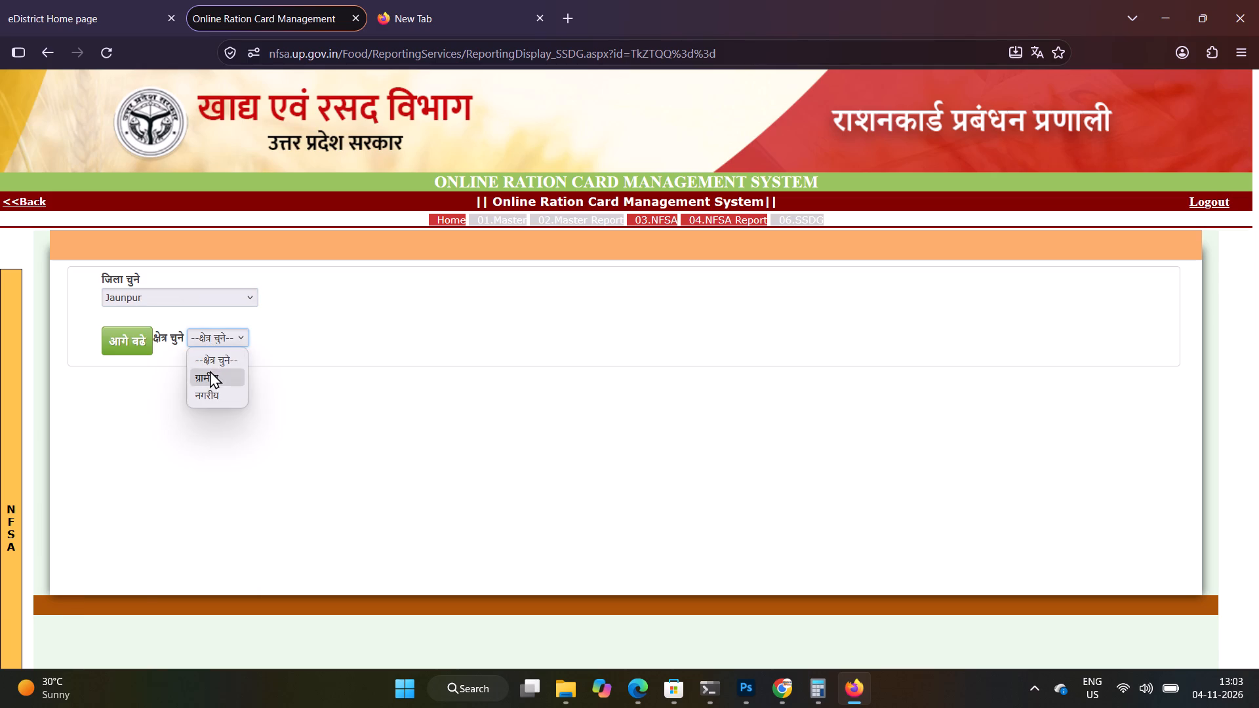
{"action": "left_click", "coordinate": [214, 374]}
{"action": "left_click", "coordinate": [124, 336]}
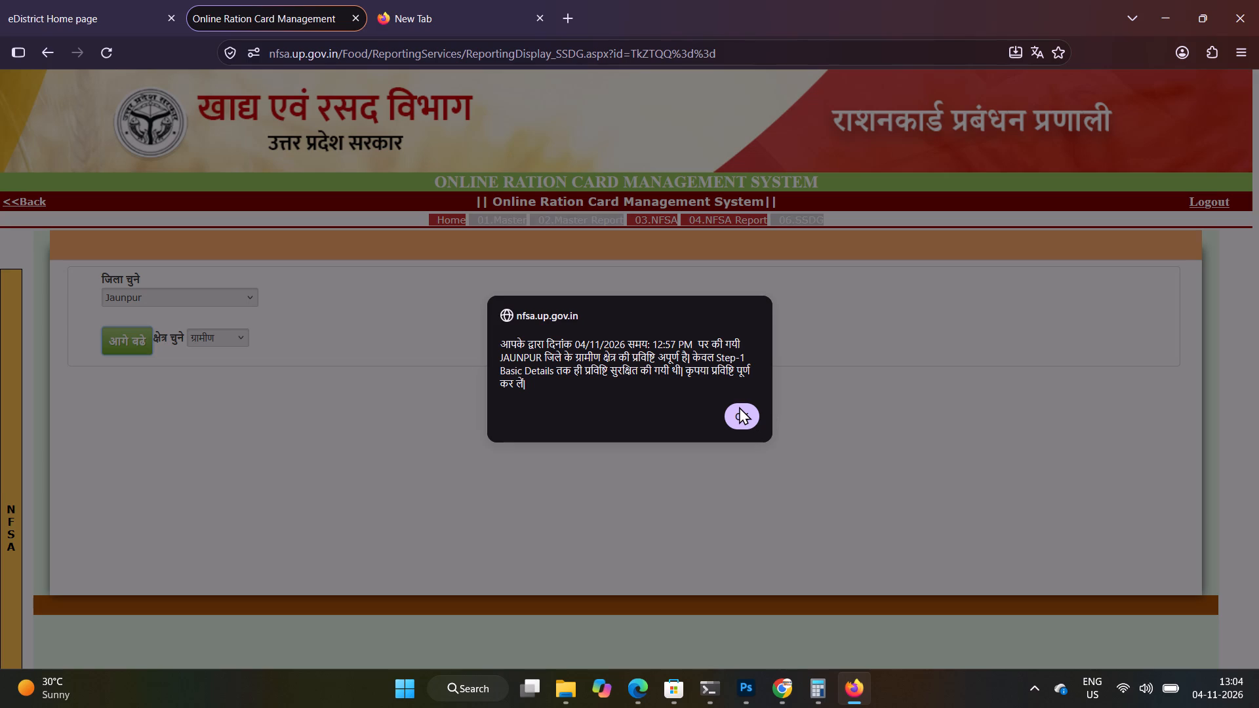
{"action": "left_click", "coordinate": [739, 406]}
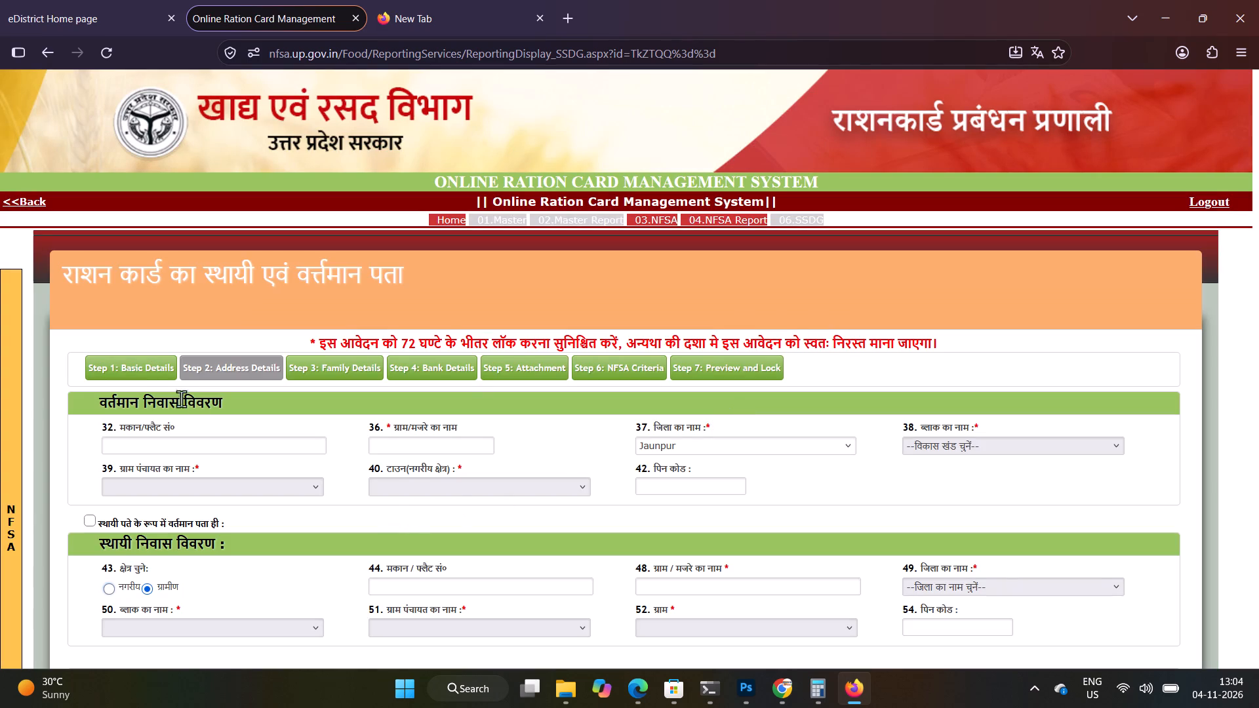
Return to Step 1: Basic Details and submit the filled form again.
{"action": "left_click", "coordinate": [146, 374]}
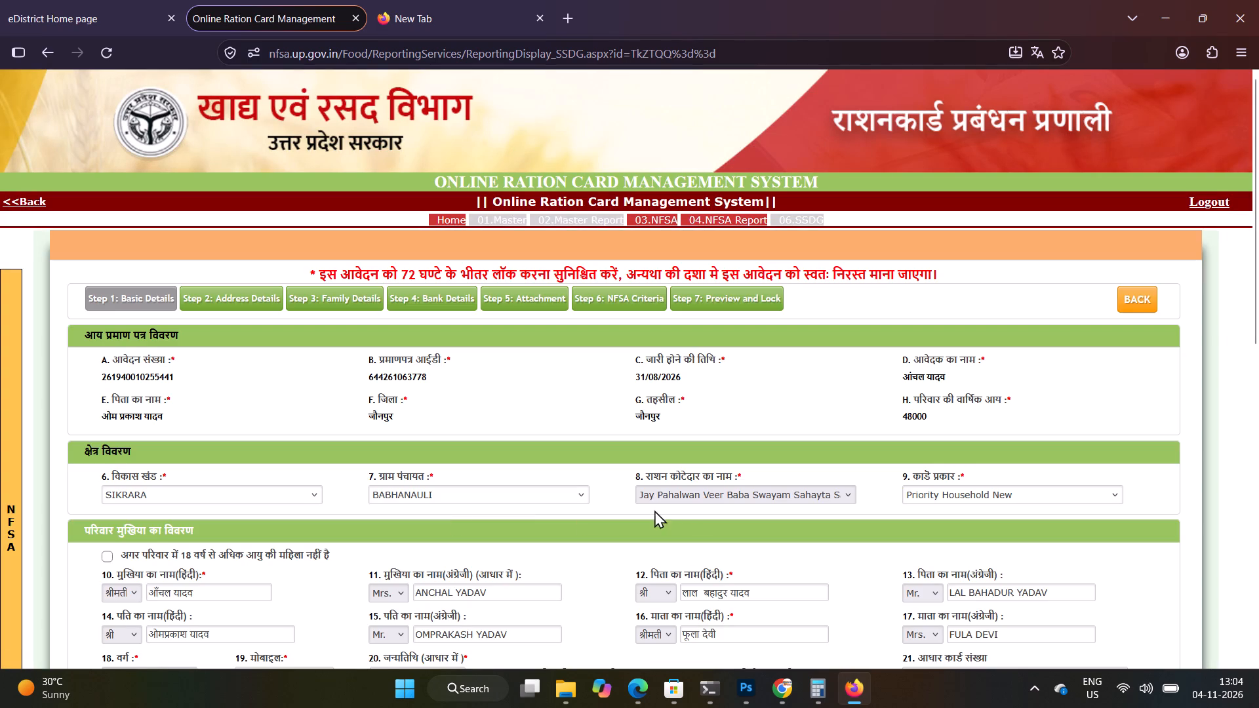
{"action": "scroll", "coordinate": [1002, 515], "scroll_direction": "down", "scroll_amount": 5}
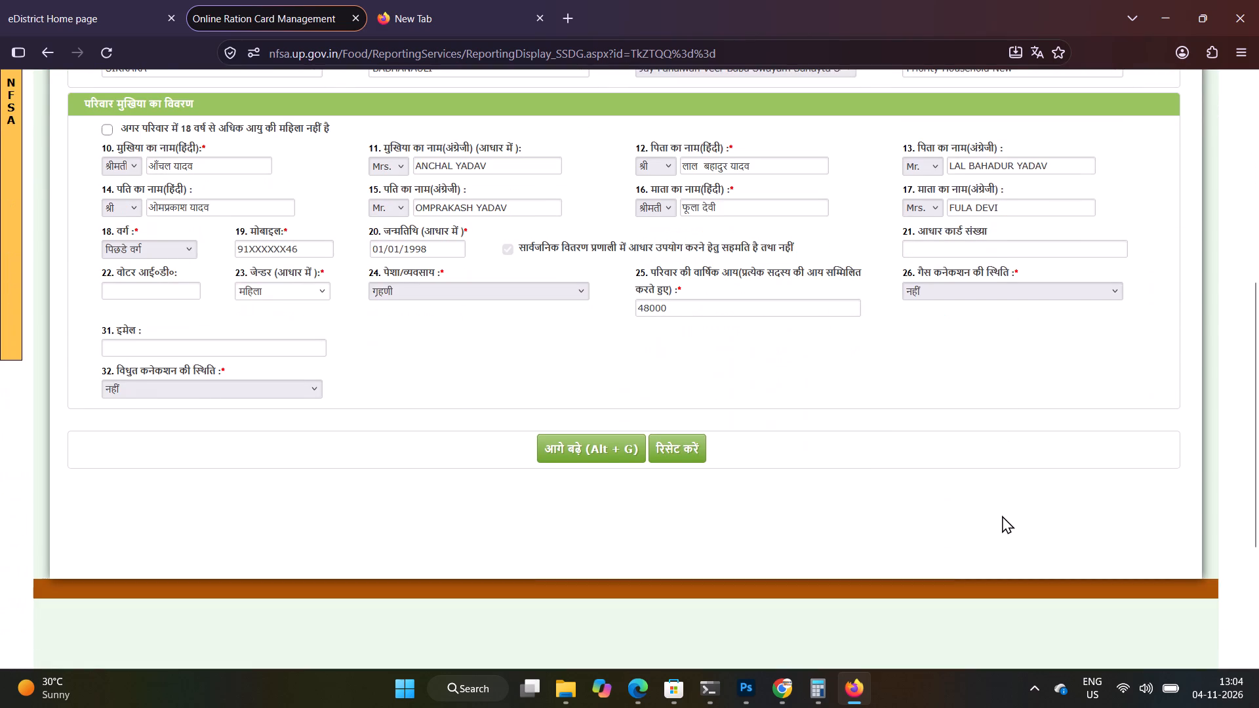
{"action": "scroll", "coordinate": [1002, 515], "scroll_direction": "up", "scroll_amount": 1}
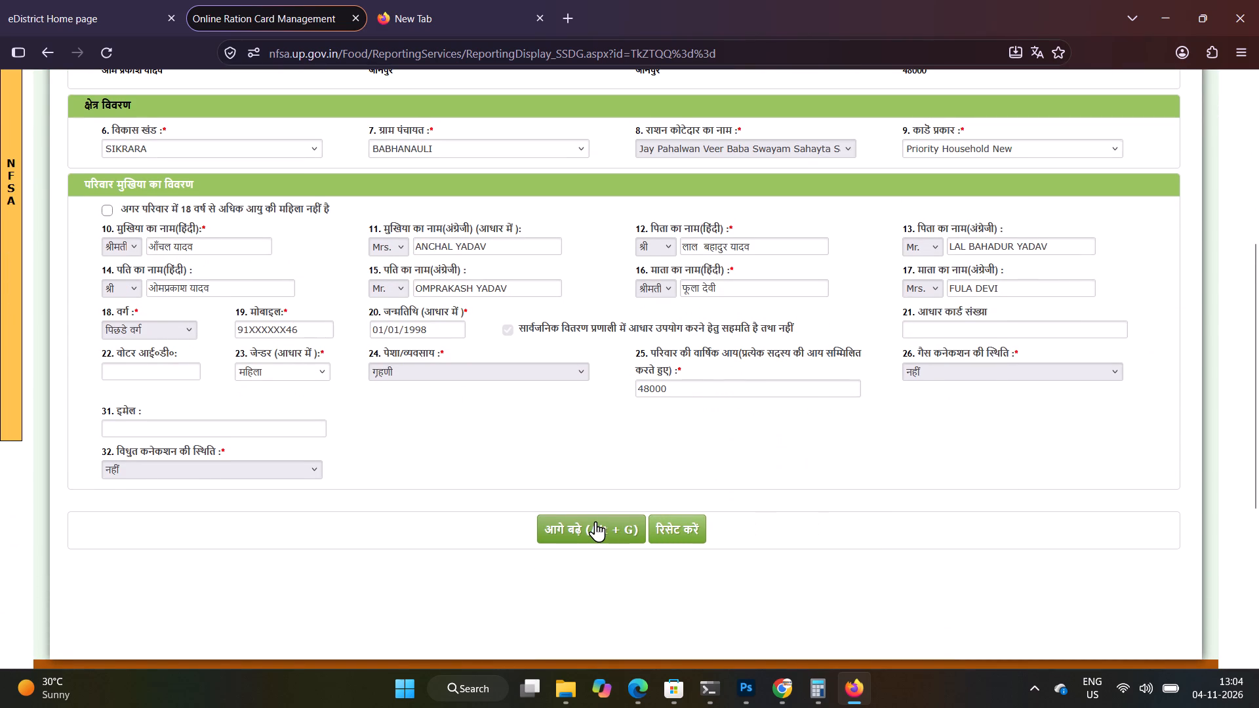
{"action": "left_click", "coordinate": [595, 521]}
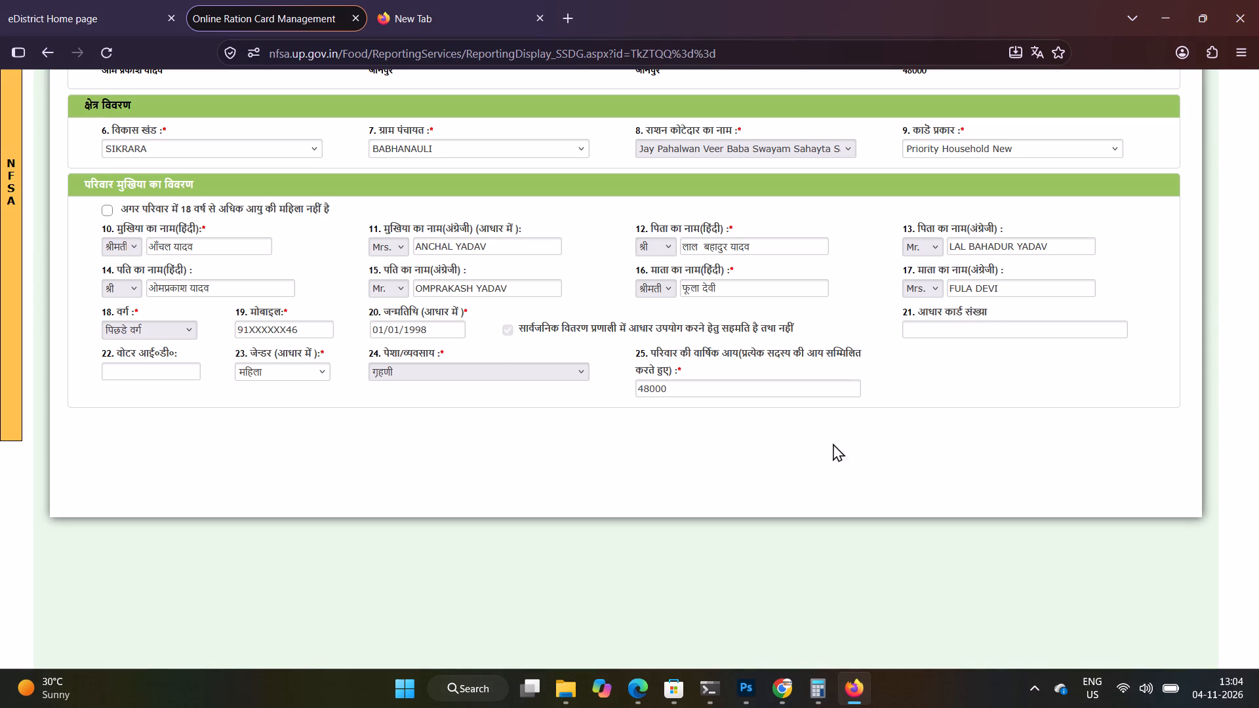
{"action": "left_click", "coordinate": [740, 399]}
Set field 29, the reason for adding the head, to आधार का लिंक सही नहीं and save the basic details.
{"action": "scroll", "coordinate": [435, 527], "scroll_direction": "down", "scroll_amount": 3}
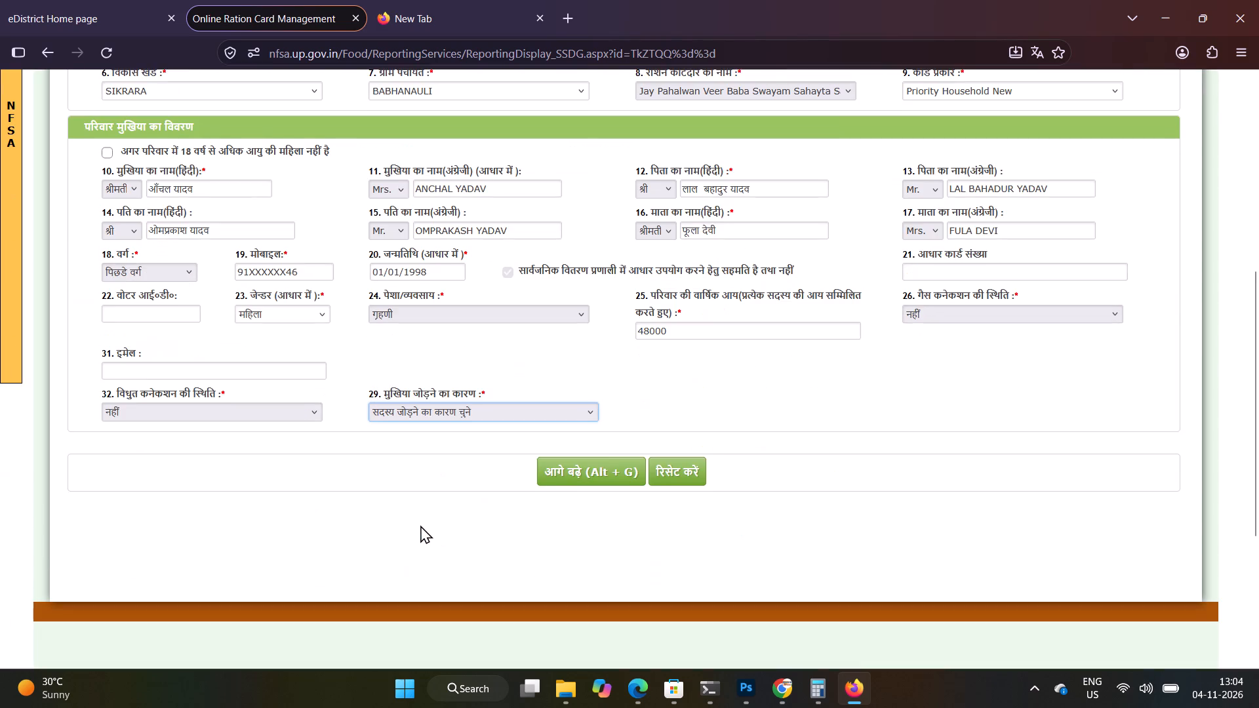
{"action": "left_click", "coordinate": [486, 387]}
{"action": "left_click", "coordinate": [438, 404]}
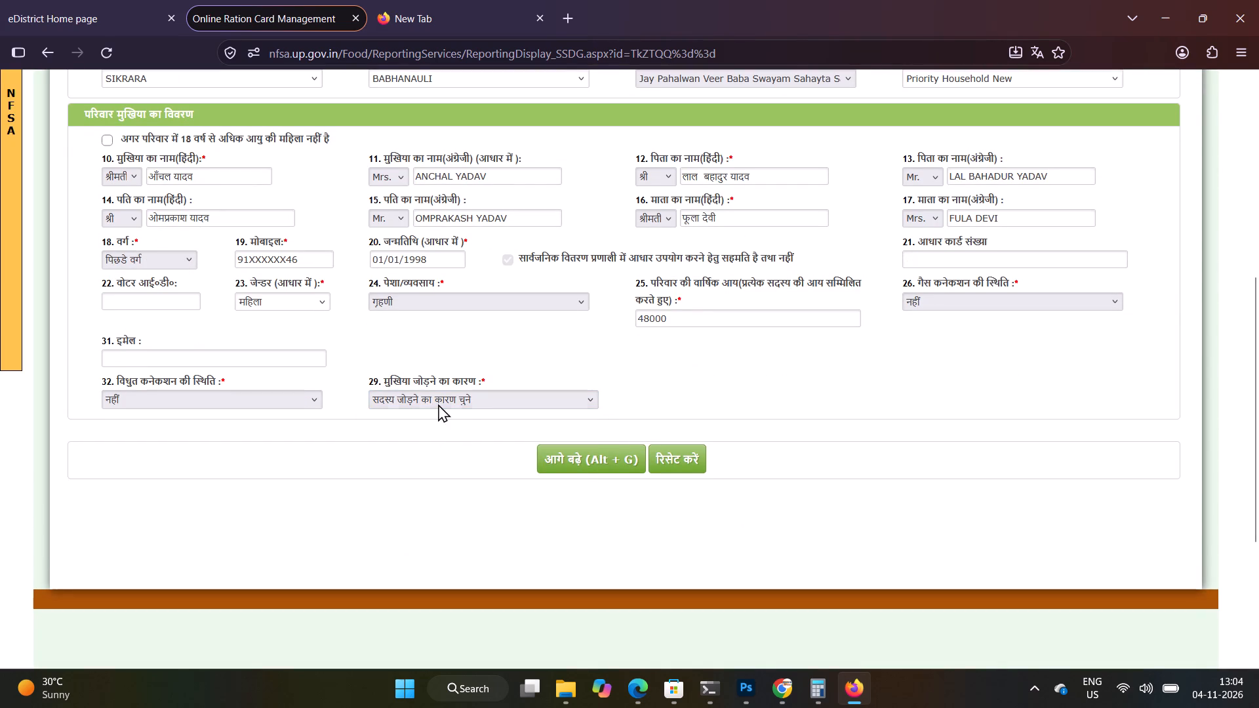
{"action": "left_click", "coordinate": [421, 487]}
{"action": "left_click", "coordinate": [536, 458]}
{"action": "left_click", "coordinate": [549, 464]}
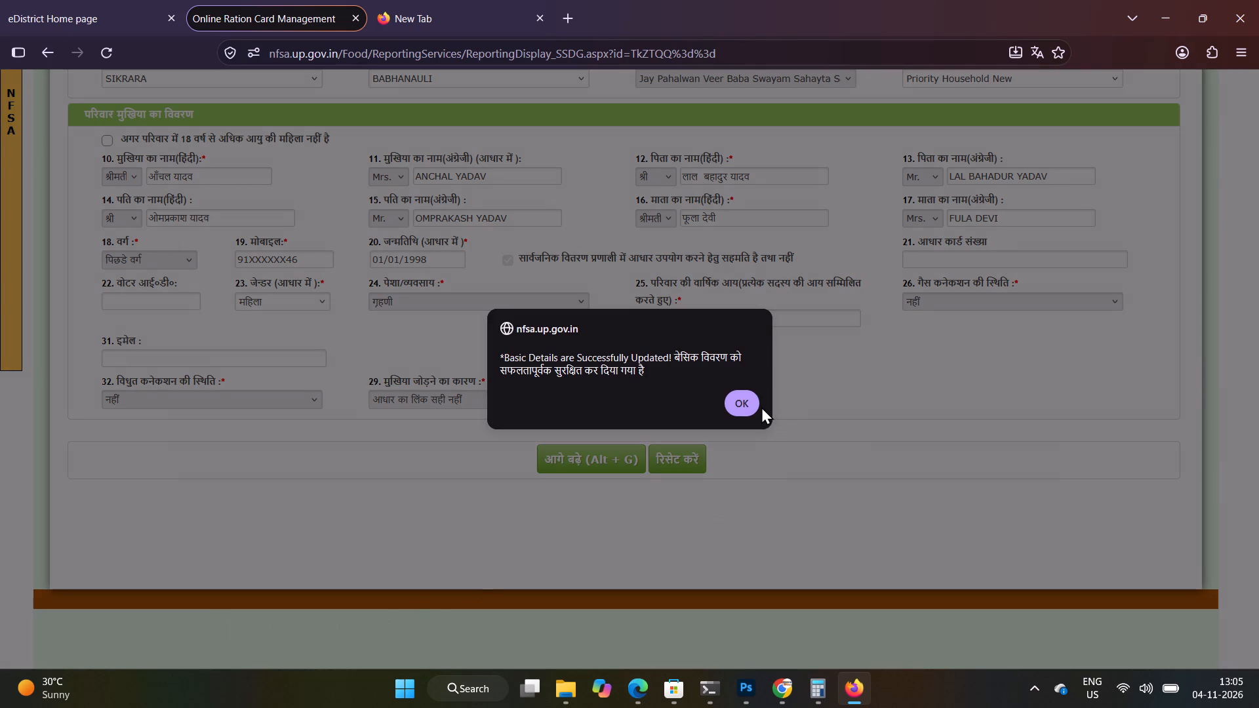
{"action": "left_click", "coordinate": [761, 404]}
{"action": "left_click", "coordinate": [756, 404]}
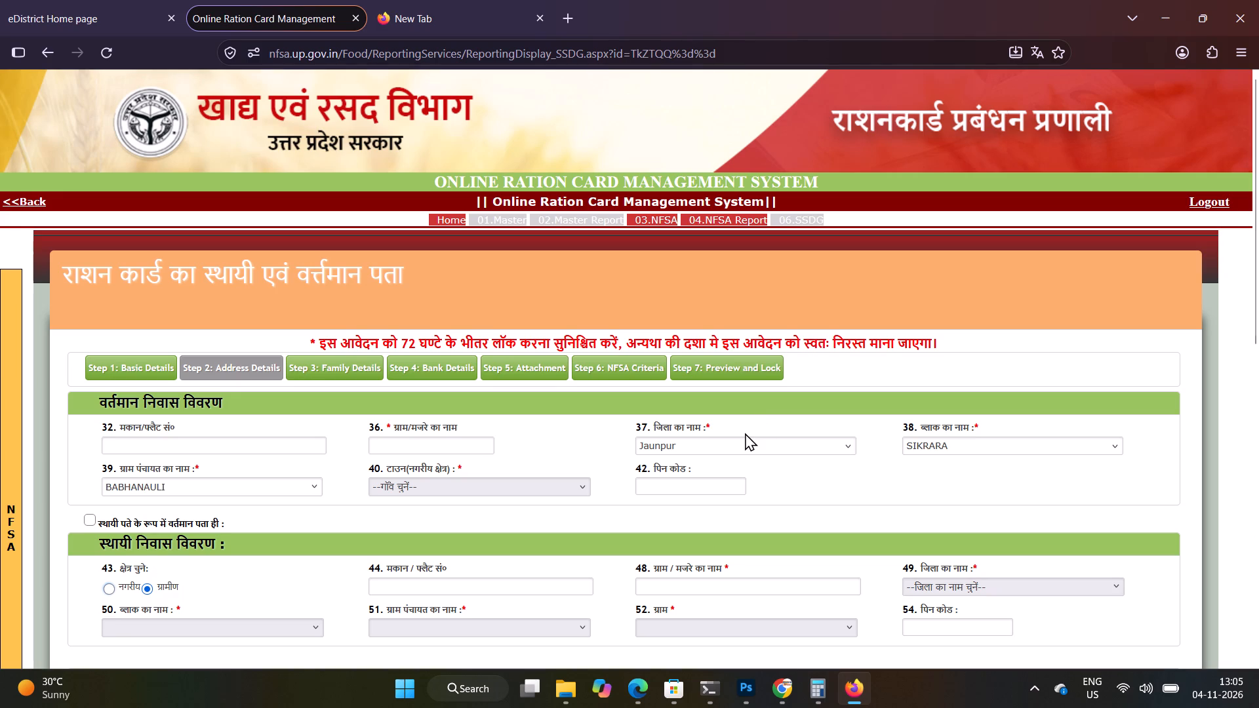
Set the permanent address's district in field 49 to Jaunpur and its block in field 50 to SIKRARA.
{"action": "scroll", "coordinate": [716, 449], "scroll_direction": "down", "scroll_amount": 2}
{"action": "scroll", "coordinate": [129, 380], "scroll_direction": "down", "scroll_amount": 1}
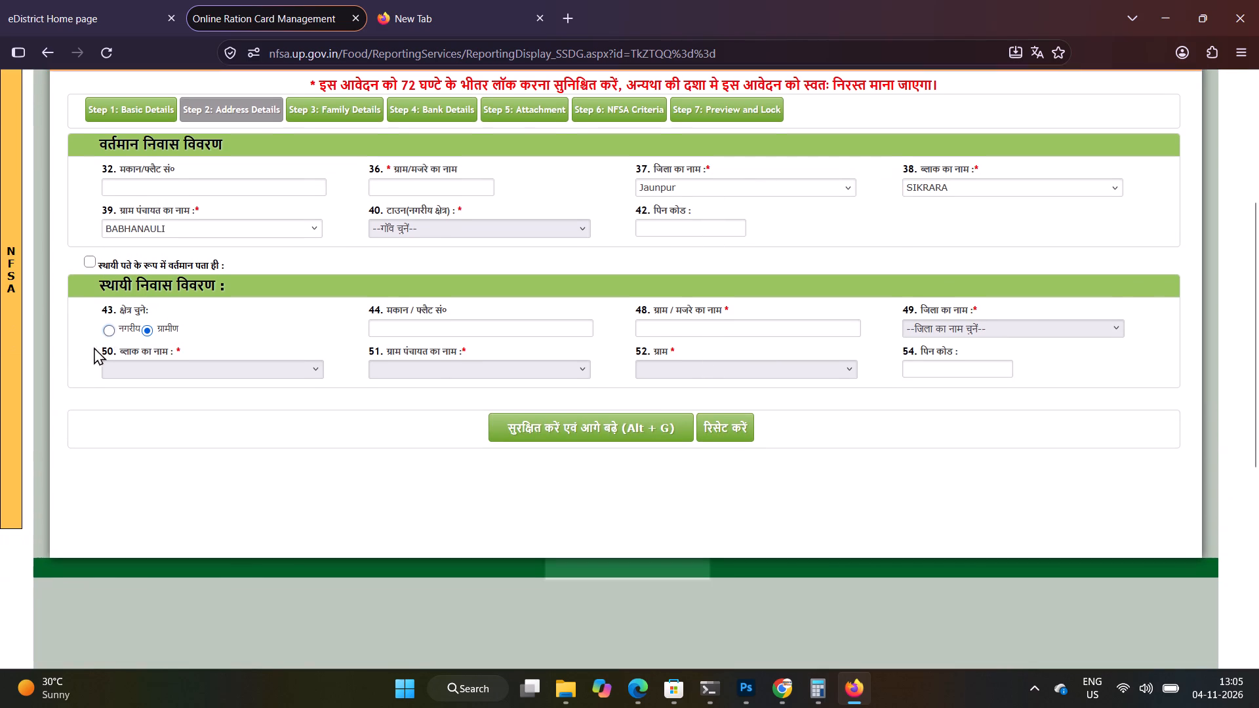
{"action": "left_click", "coordinate": [966, 324]}
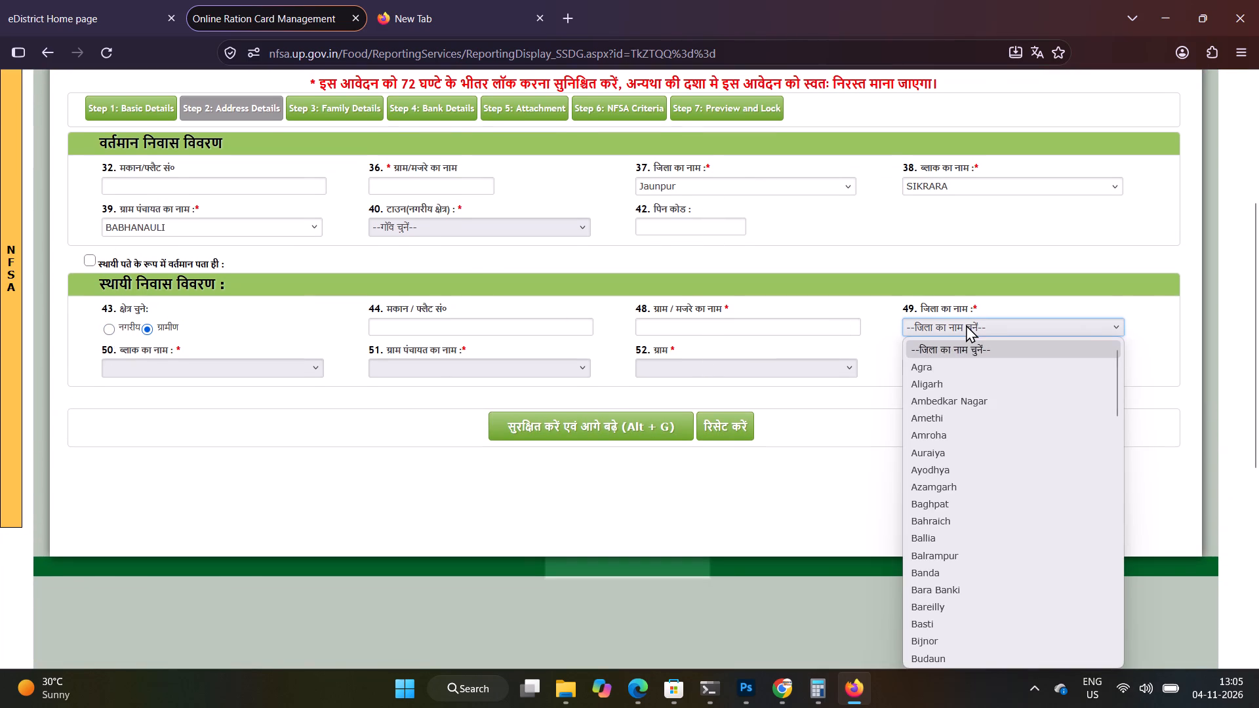
{"action": "type", "text": "jj"}
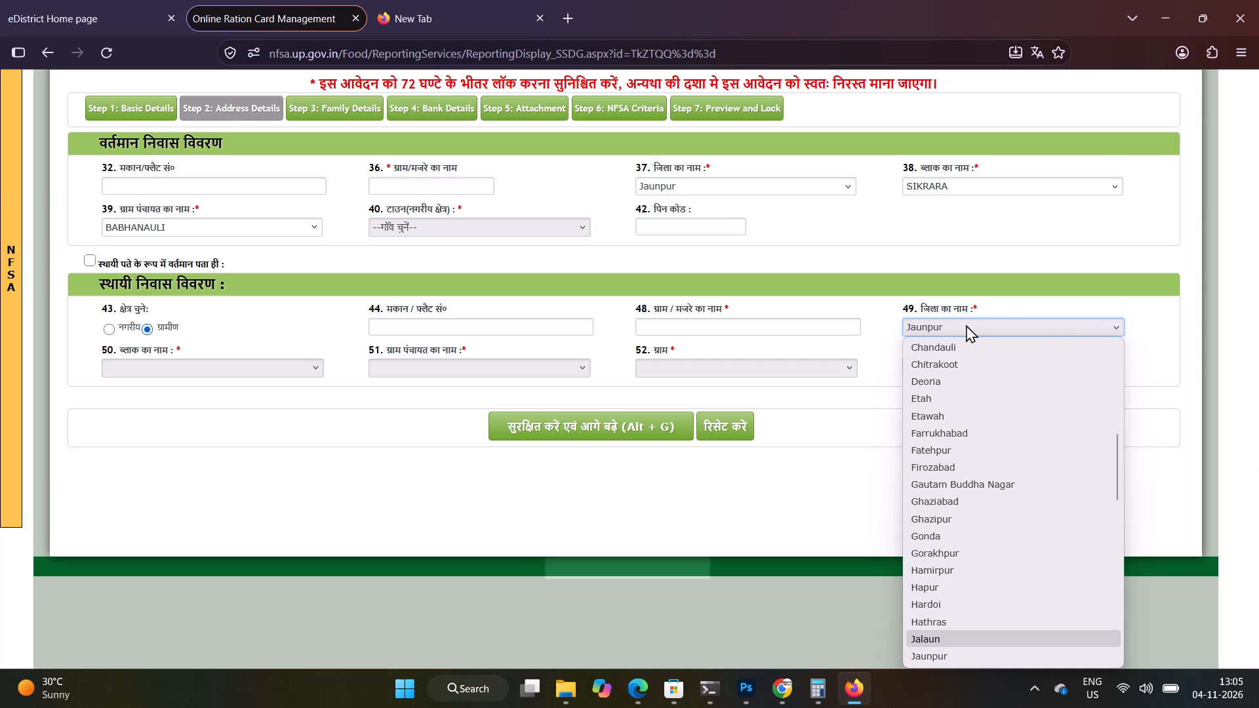
{"action": "key", "text": "Return"}
{"action": "scroll", "coordinate": [402, 431], "scroll_direction": "down", "scroll_amount": 3}
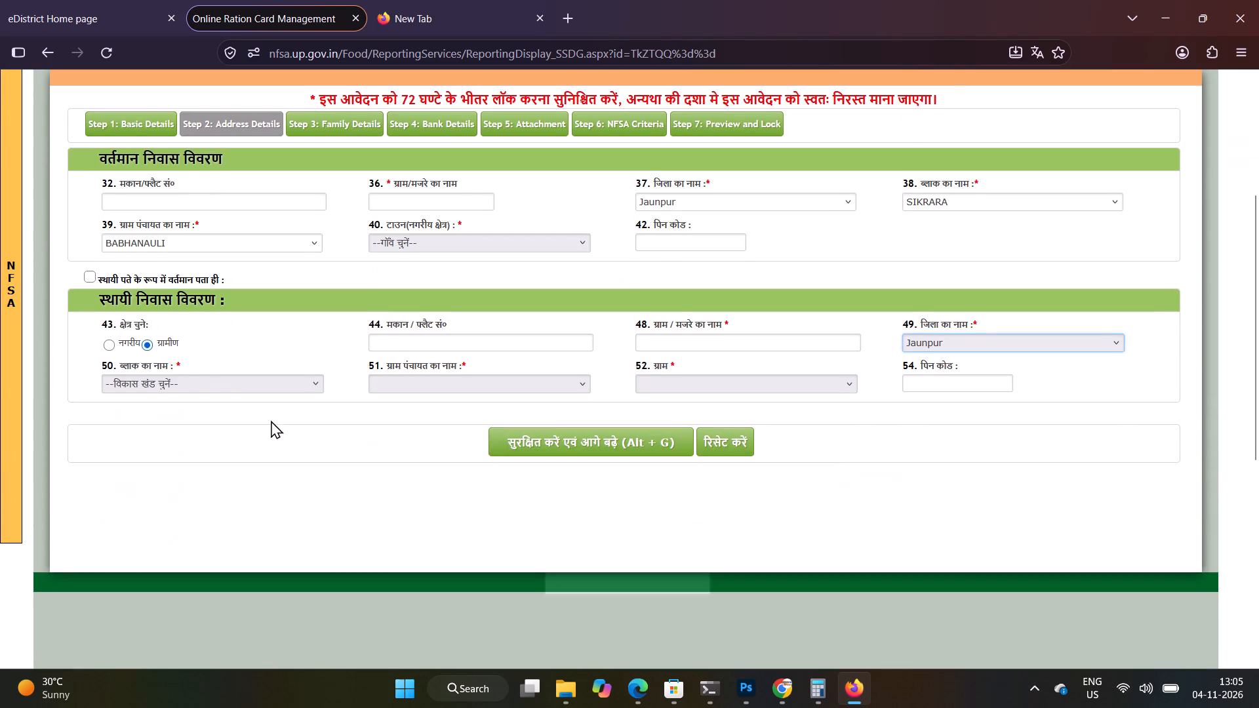
{"action": "left_click", "coordinate": [190, 362]}
{"action": "type", "text": "ss"}
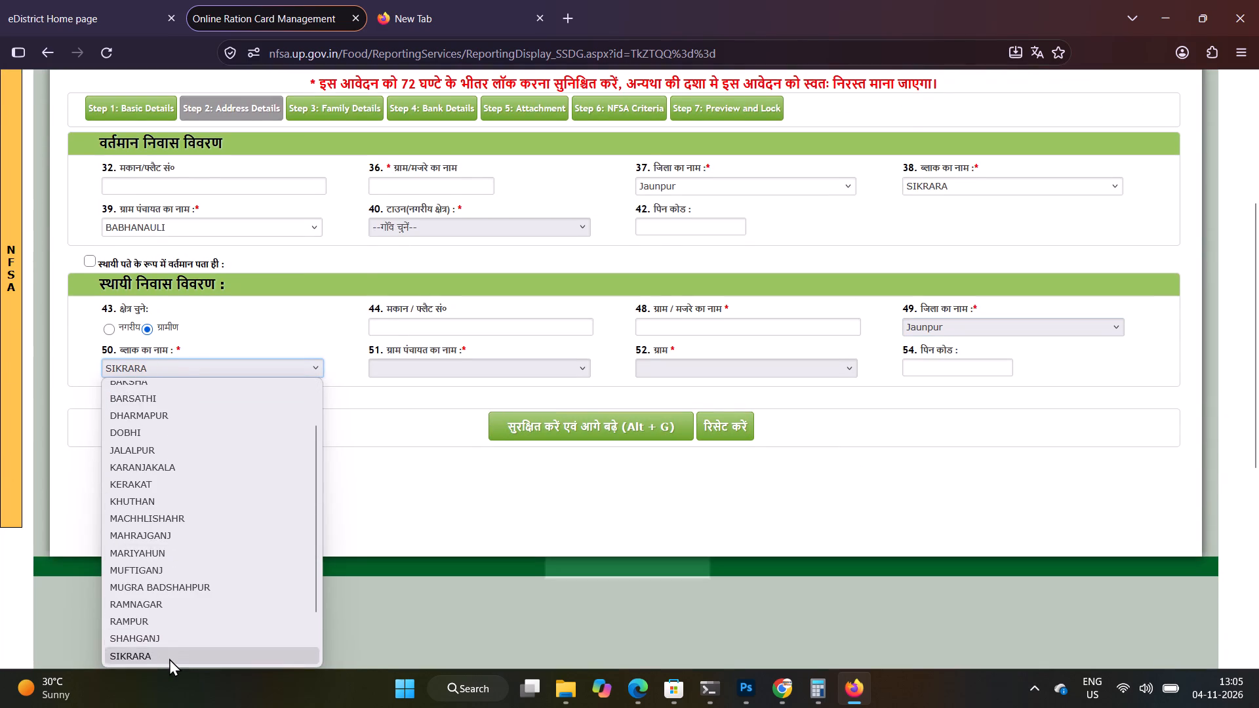
{"action": "left_click", "coordinate": [166, 654]}
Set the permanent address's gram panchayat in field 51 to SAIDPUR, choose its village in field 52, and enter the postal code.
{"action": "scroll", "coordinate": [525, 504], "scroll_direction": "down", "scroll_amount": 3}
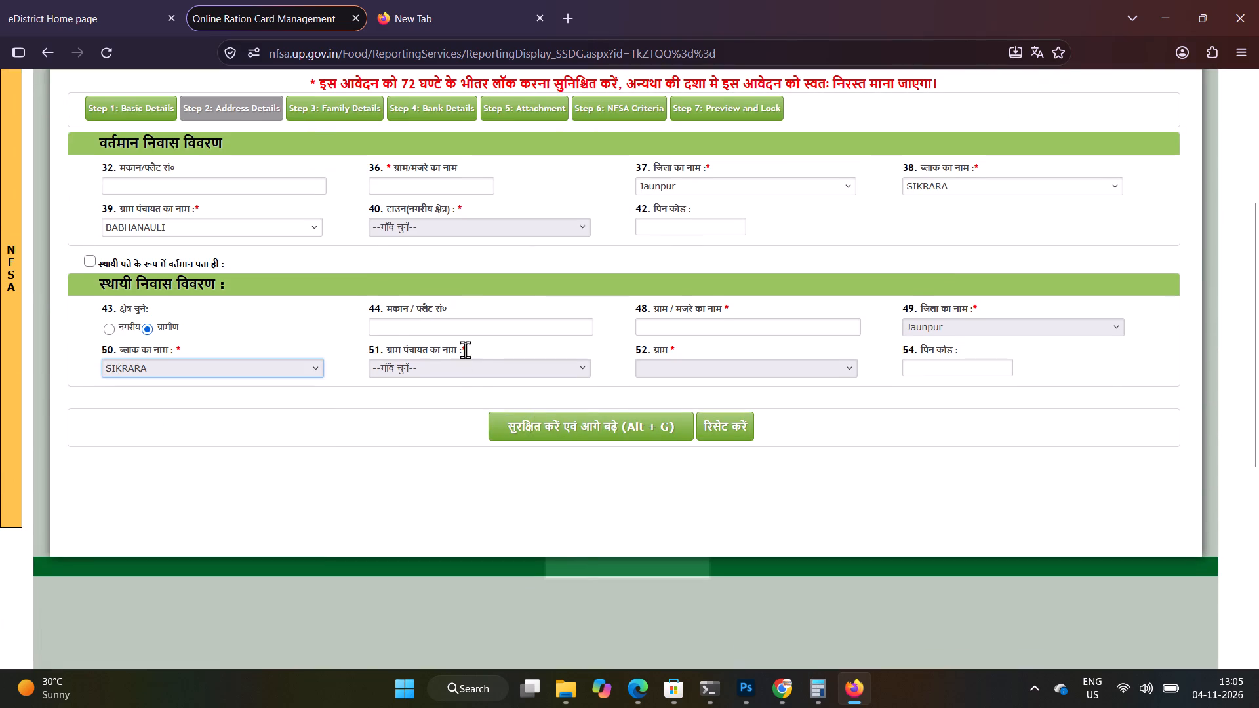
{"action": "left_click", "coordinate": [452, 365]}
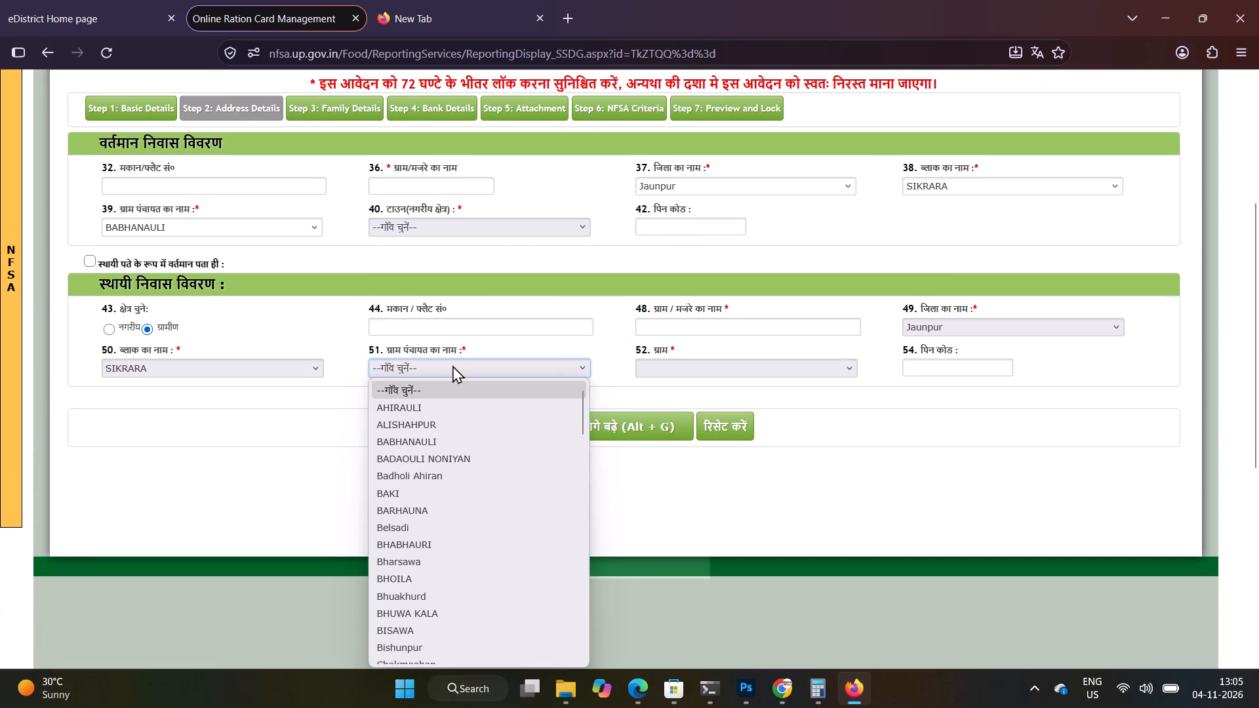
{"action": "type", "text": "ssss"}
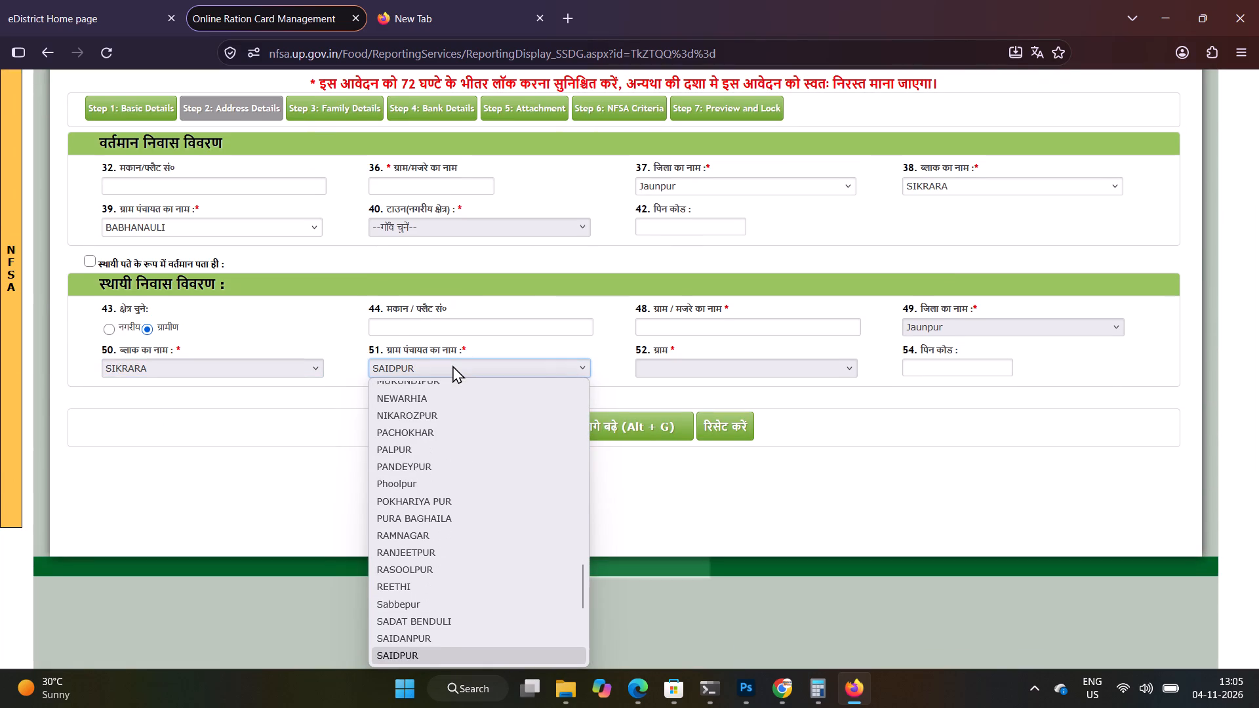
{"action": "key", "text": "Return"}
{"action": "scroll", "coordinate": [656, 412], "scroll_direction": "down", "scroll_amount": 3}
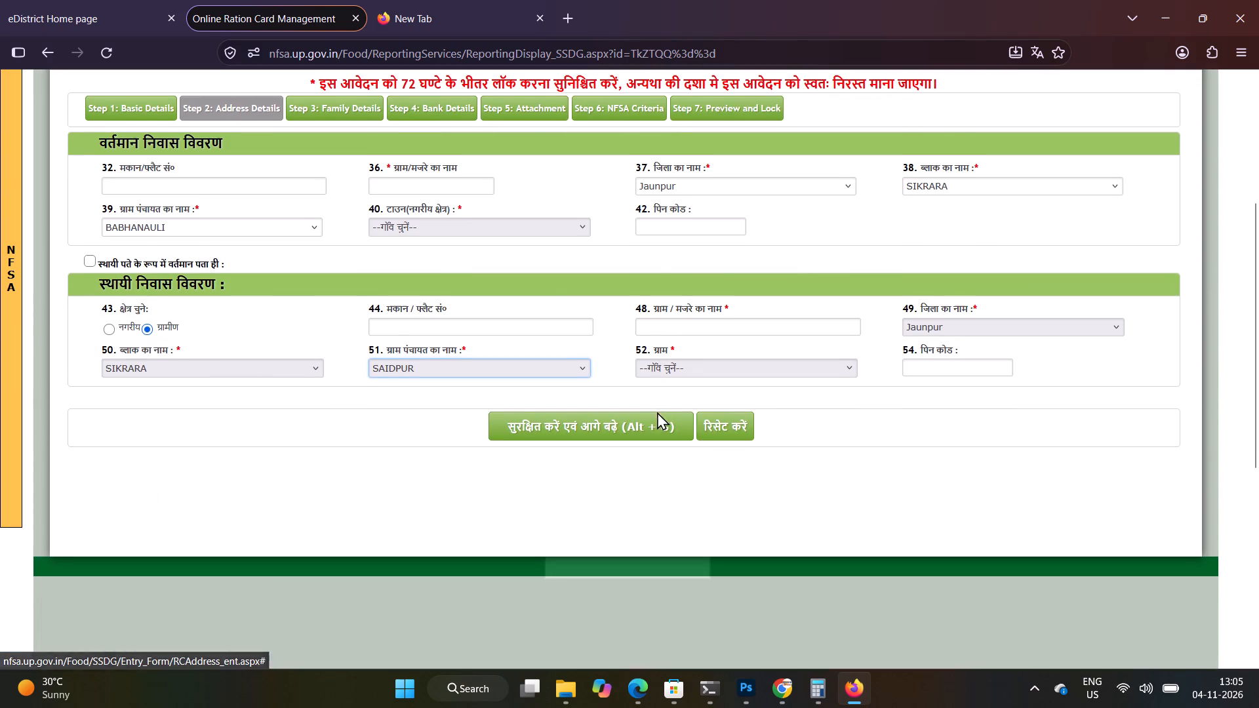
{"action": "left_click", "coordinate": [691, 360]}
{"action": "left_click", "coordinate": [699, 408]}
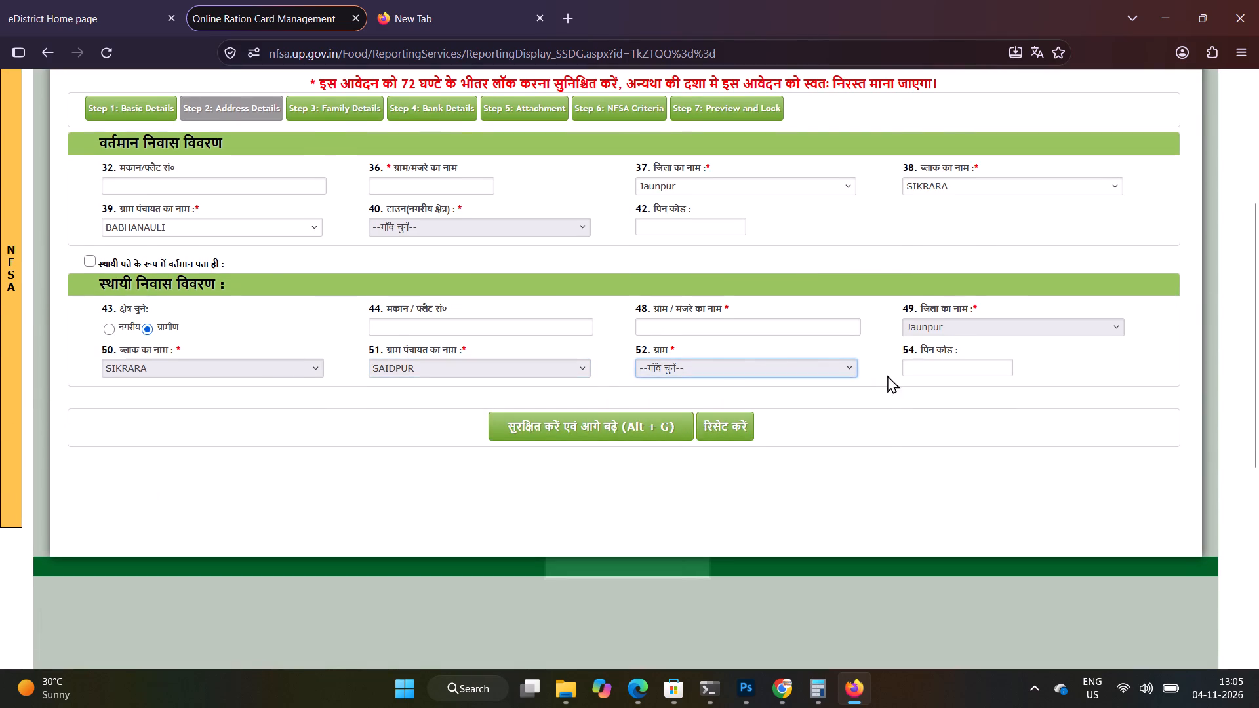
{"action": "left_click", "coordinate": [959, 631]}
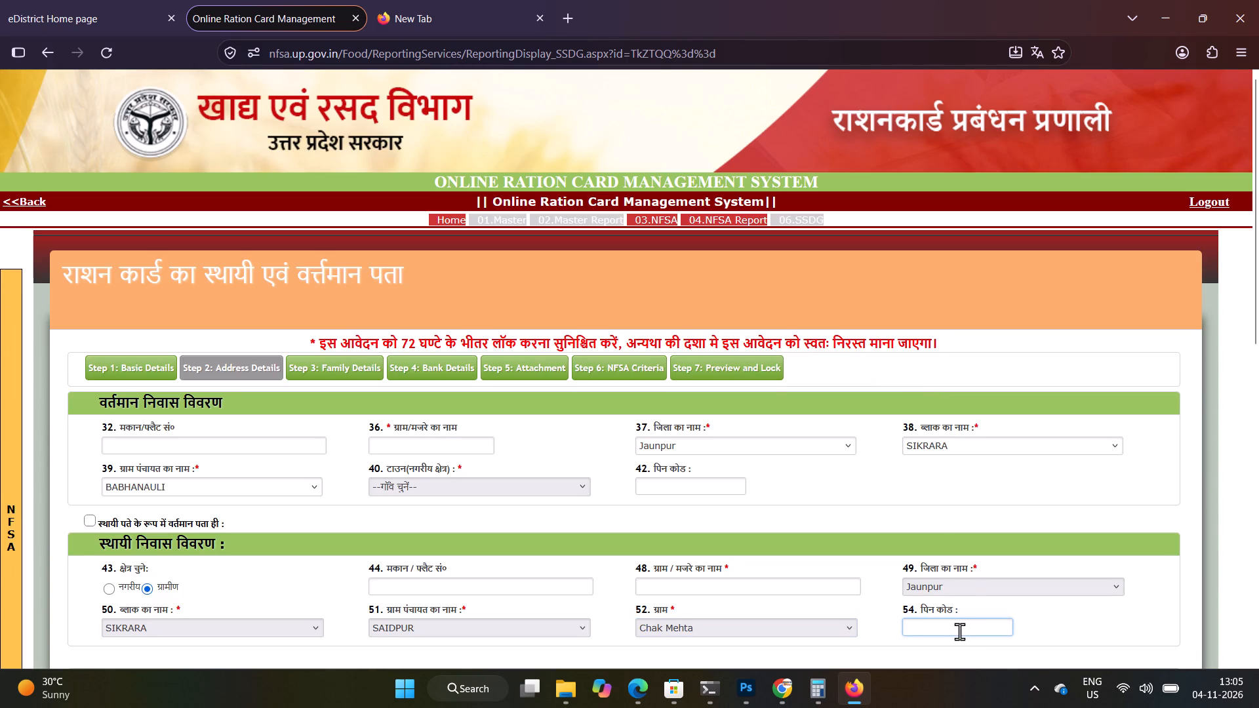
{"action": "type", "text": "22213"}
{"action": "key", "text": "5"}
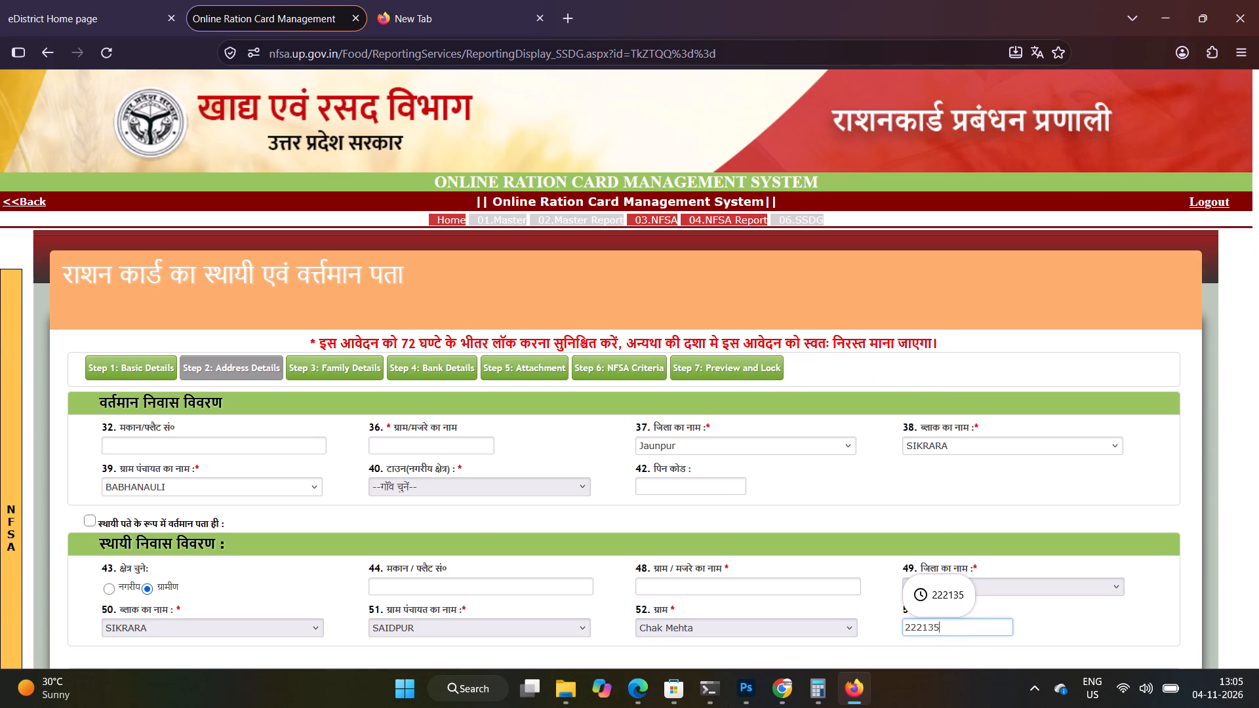
Mark the permanent address as being the same as the current address.
{"action": "scroll", "coordinate": [927, 621], "scroll_direction": "down", "scroll_amount": 1}
{"action": "left_click", "coordinate": [89, 435]}
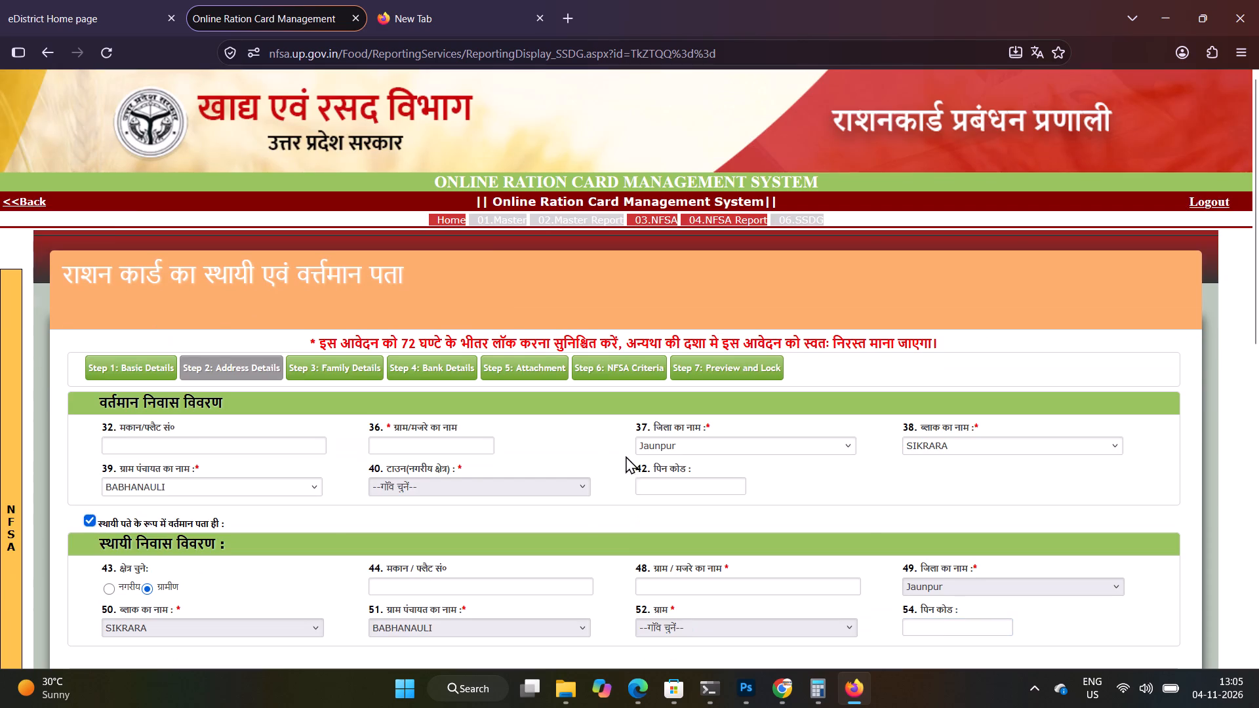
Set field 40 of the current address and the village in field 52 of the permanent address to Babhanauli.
{"action": "scroll", "coordinate": [634, 452], "scroll_direction": "down", "scroll_amount": 2}
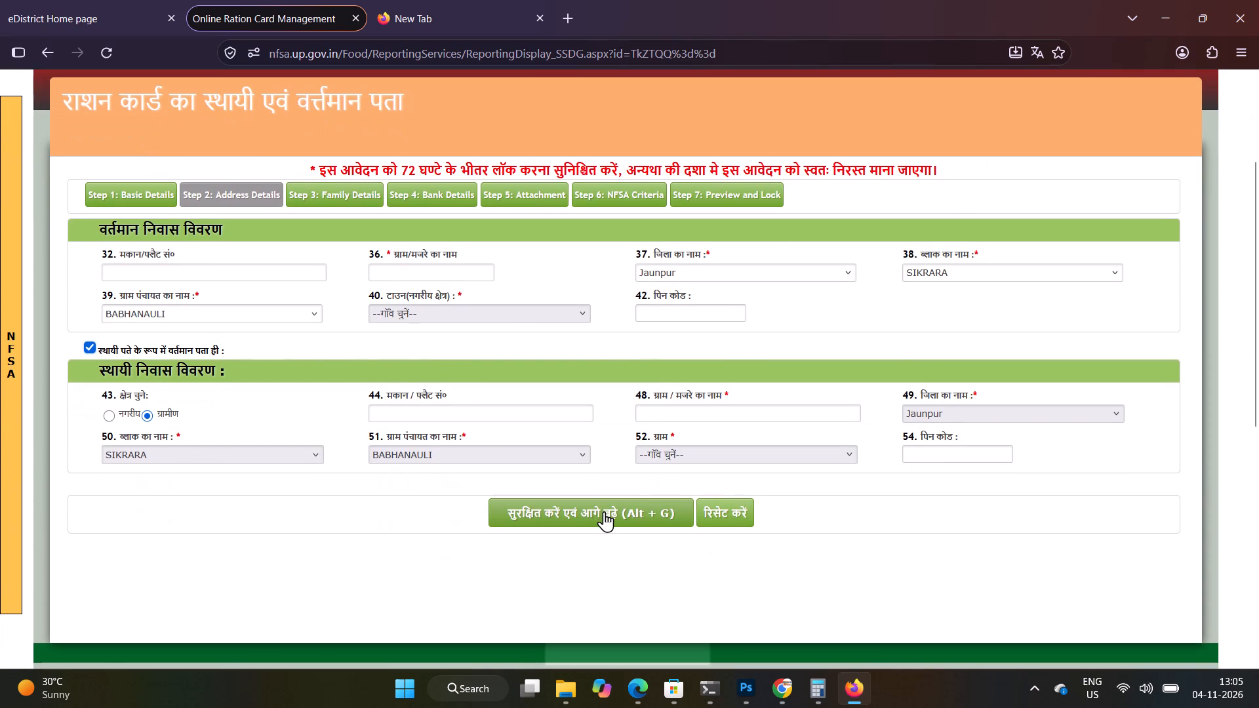
{"action": "left_click", "coordinate": [654, 460]}
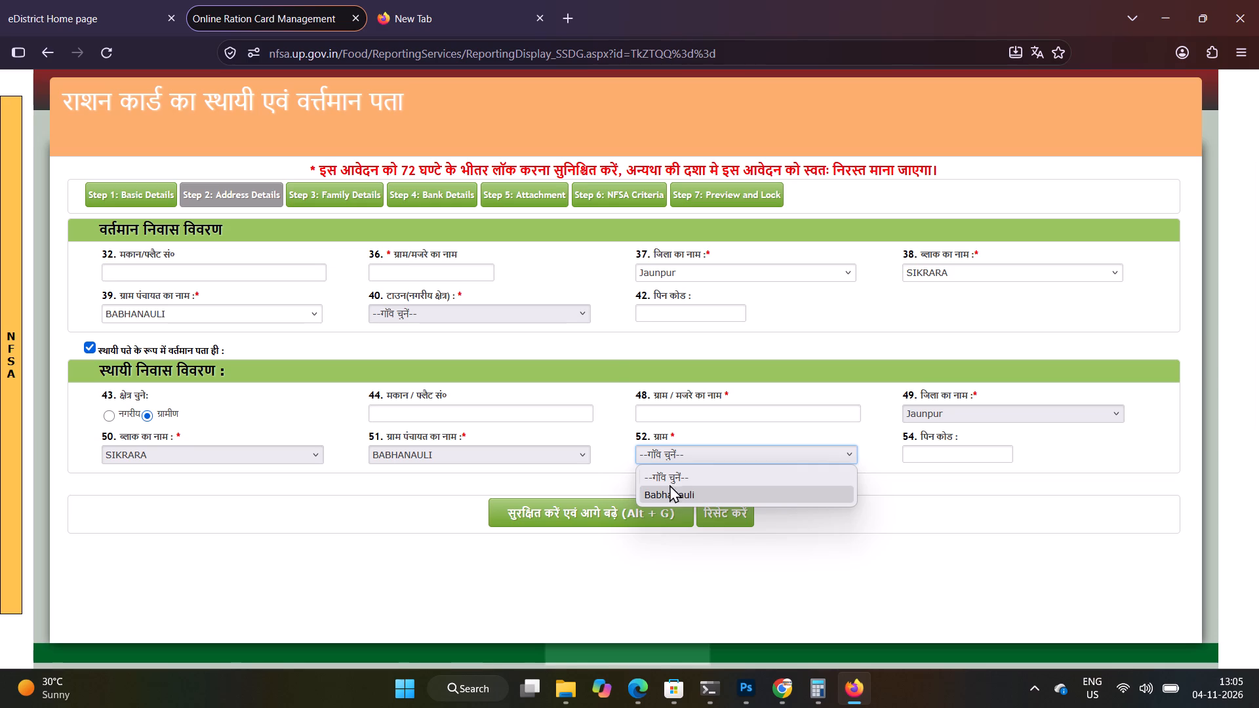
{"action": "left_click", "coordinate": [574, 319]}
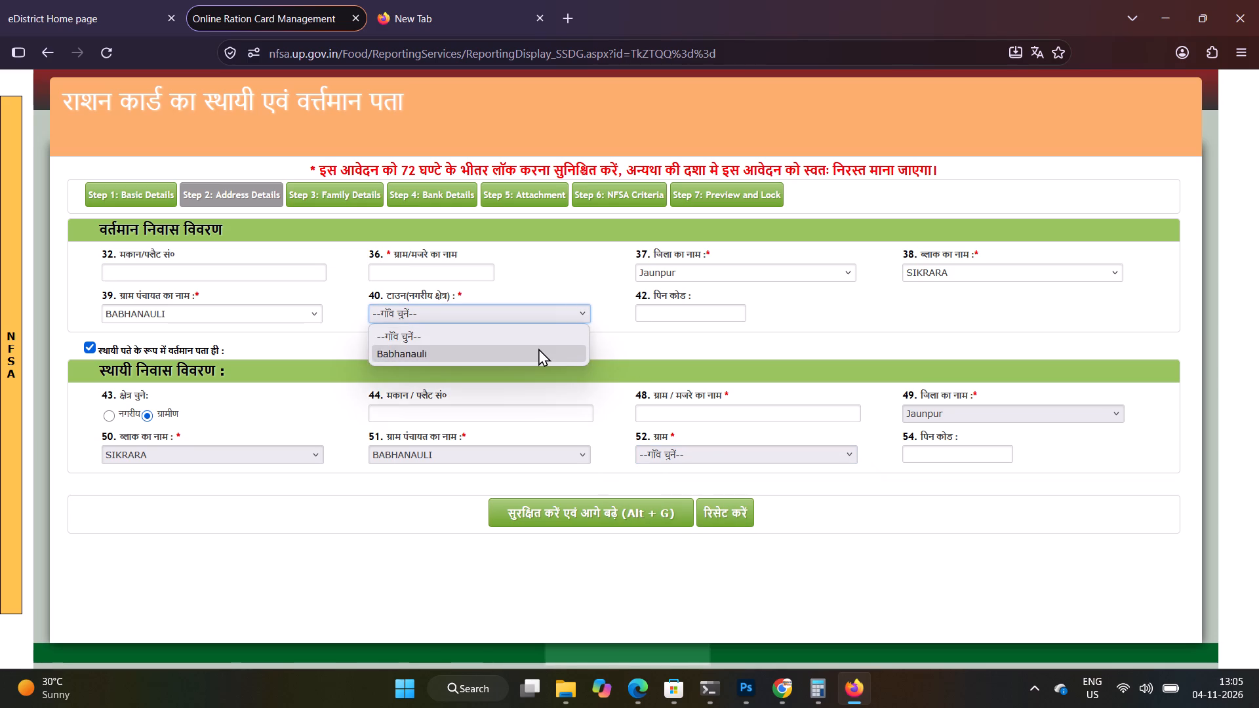
{"action": "left_click", "coordinate": [537, 348]}
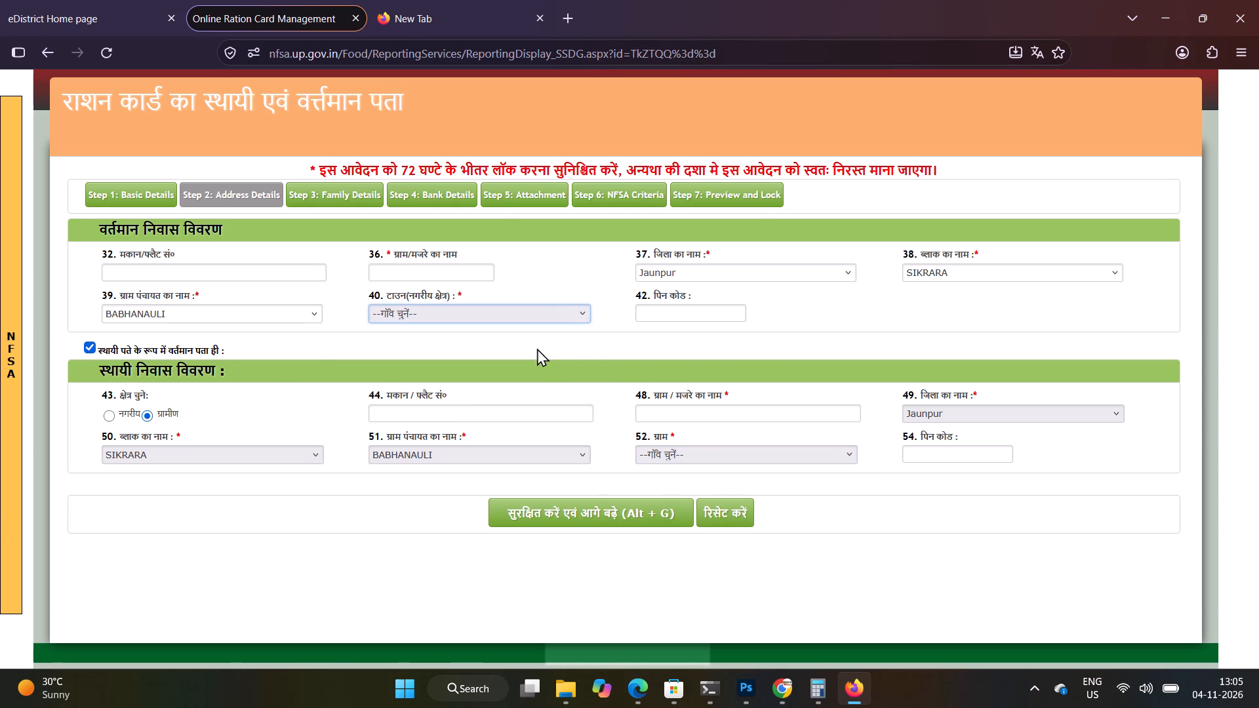
{"action": "scroll", "coordinate": [449, 455], "scroll_direction": "down", "scroll_amount": 2}
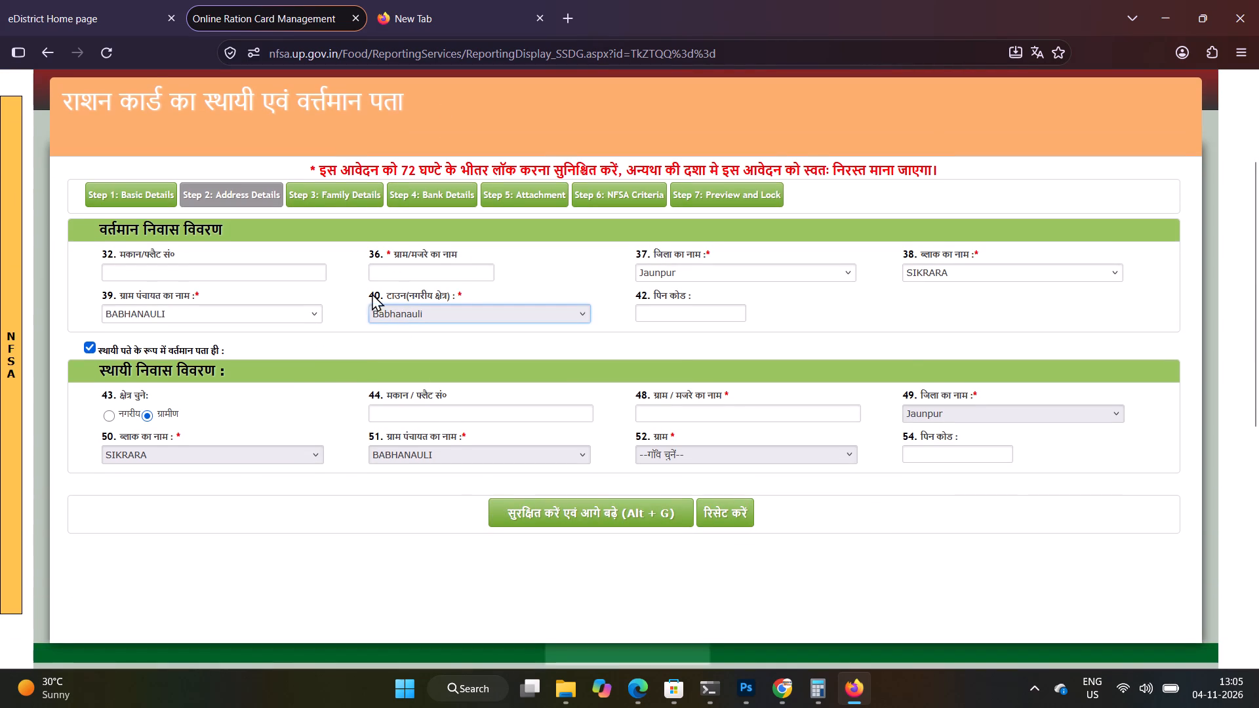
{"action": "left_click", "coordinate": [249, 317]}
{"action": "left_click", "coordinate": [249, 317]}
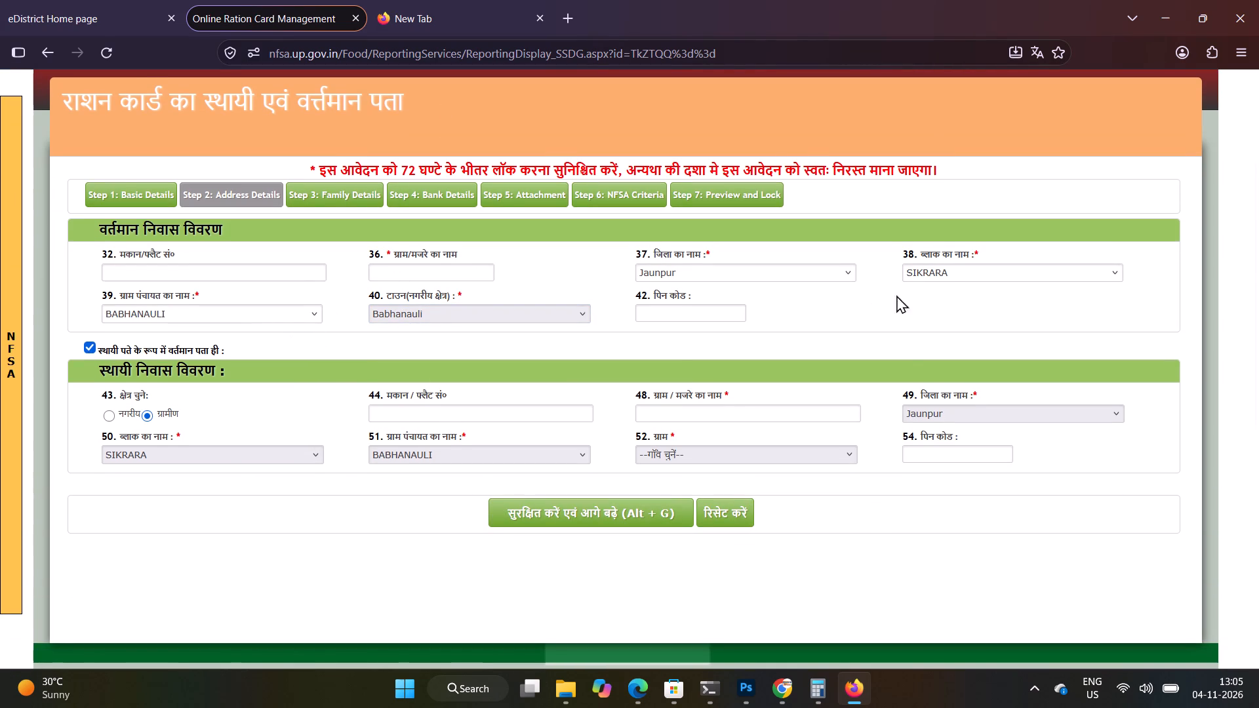
{"action": "left_click", "coordinate": [957, 274]}
{"action": "left_click", "coordinate": [734, 455]}
{"action": "left_click", "coordinate": [692, 485]}
{"action": "left_click", "coordinate": [677, 461]}
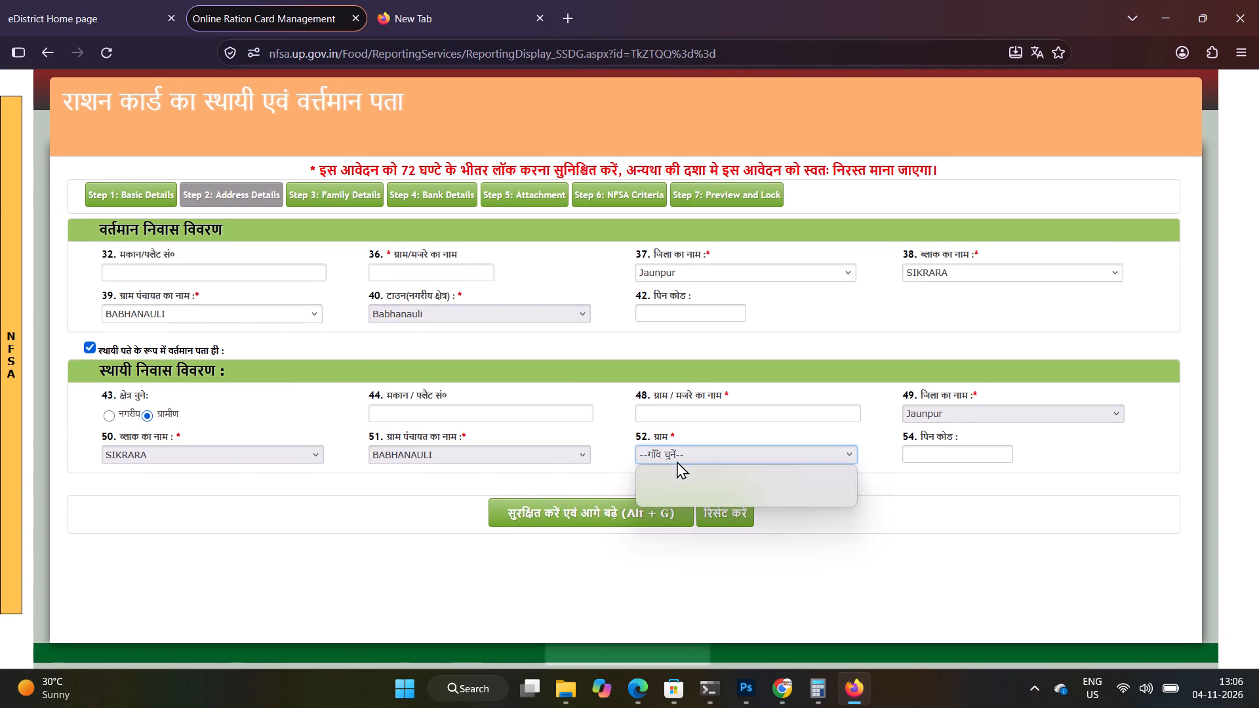
{"action": "left_click", "coordinate": [691, 495]}
Enter the postal code in field 54 of the permanent address and field 42 of the current address.
{"action": "scroll", "coordinate": [759, 475], "scroll_direction": "down", "scroll_amount": 3}
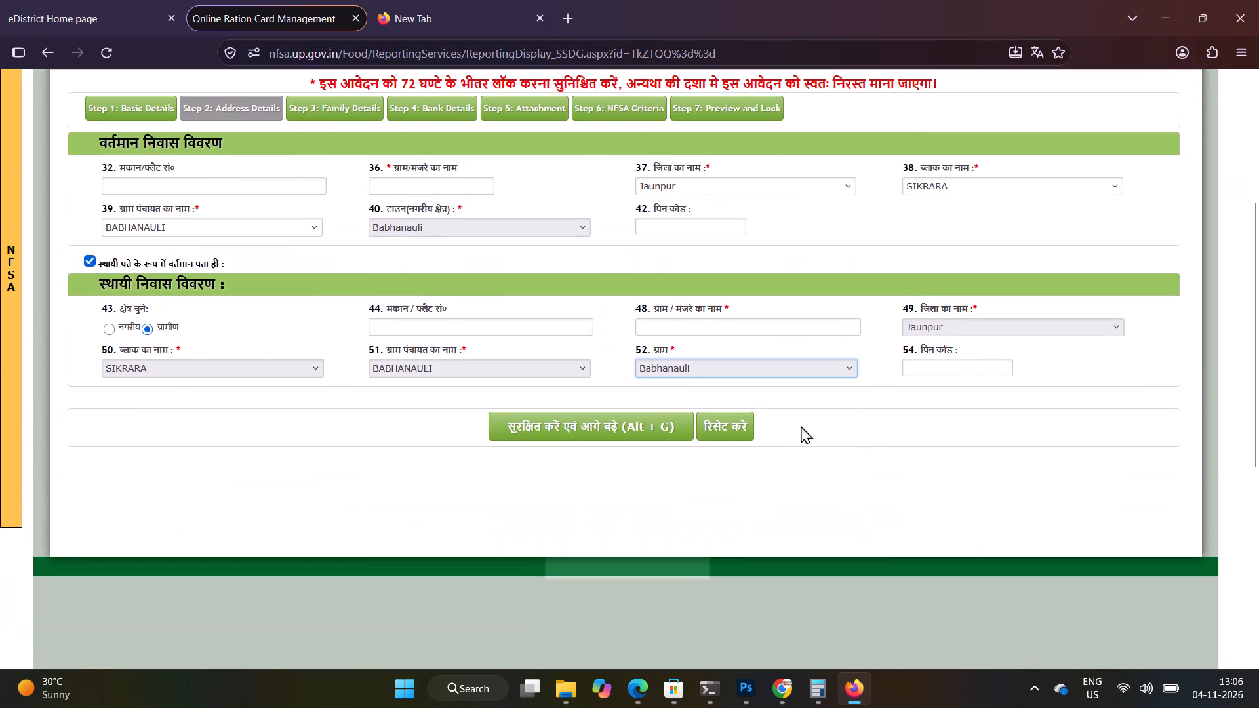
{"action": "left_click", "coordinate": [969, 359]}
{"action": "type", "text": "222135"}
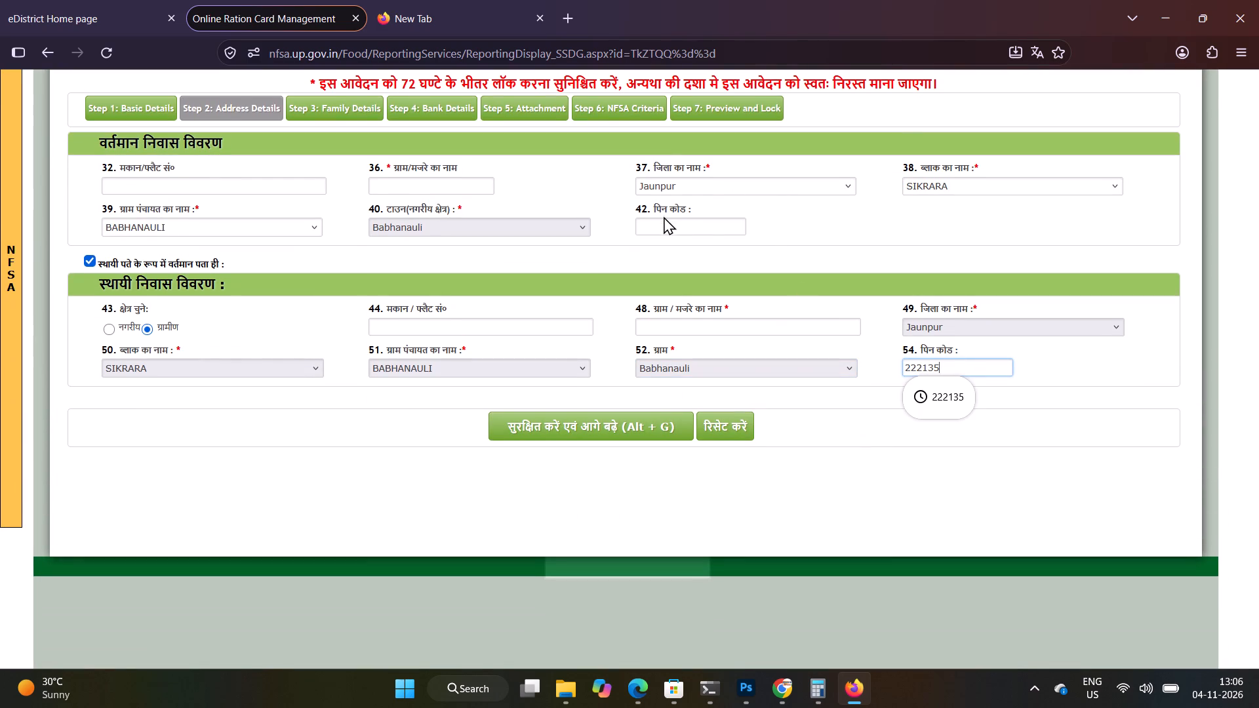
{"action": "left_click", "coordinate": [666, 222]}
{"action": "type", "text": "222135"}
Enter the applicant's village or hamlet name in field 36 of the current address and field 48 of the permanent address.
{"action": "scroll", "coordinate": [510, 233], "scroll_direction": "down", "scroll_amount": 1}
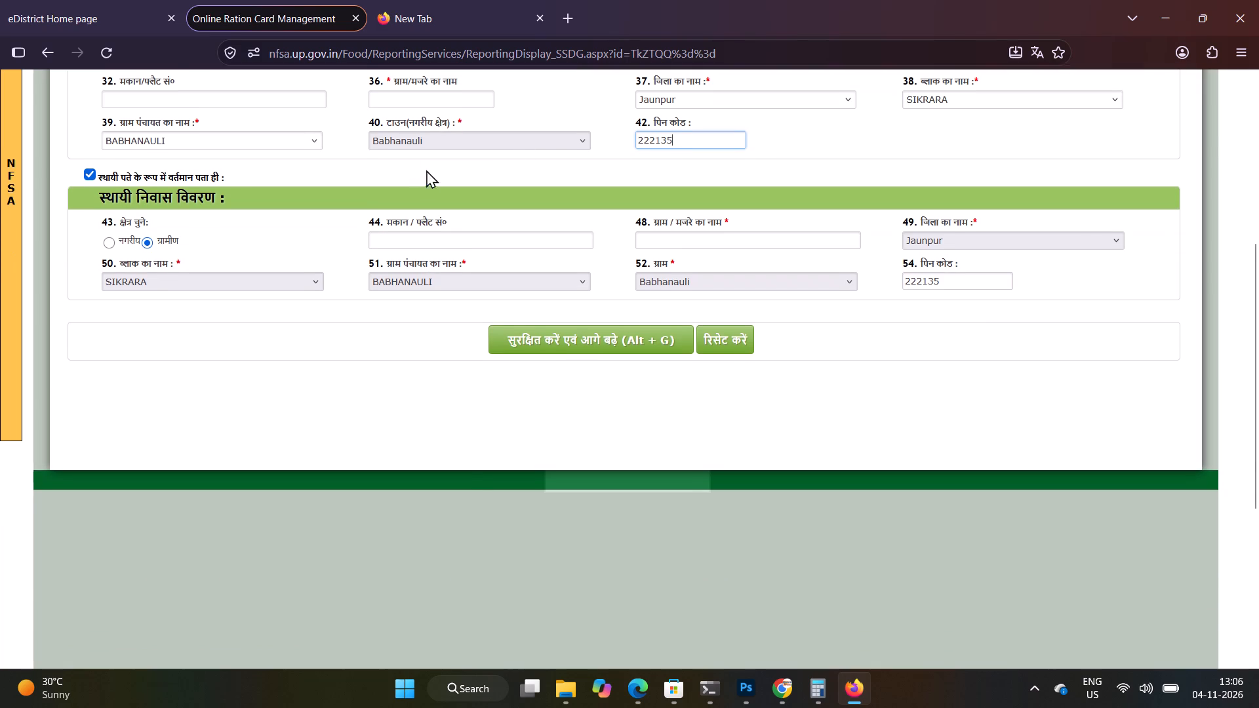
{"action": "scroll", "coordinate": [426, 170], "scroll_direction": "up", "scroll_amount": 1}
{"action": "left_click", "coordinate": [432, 194]}
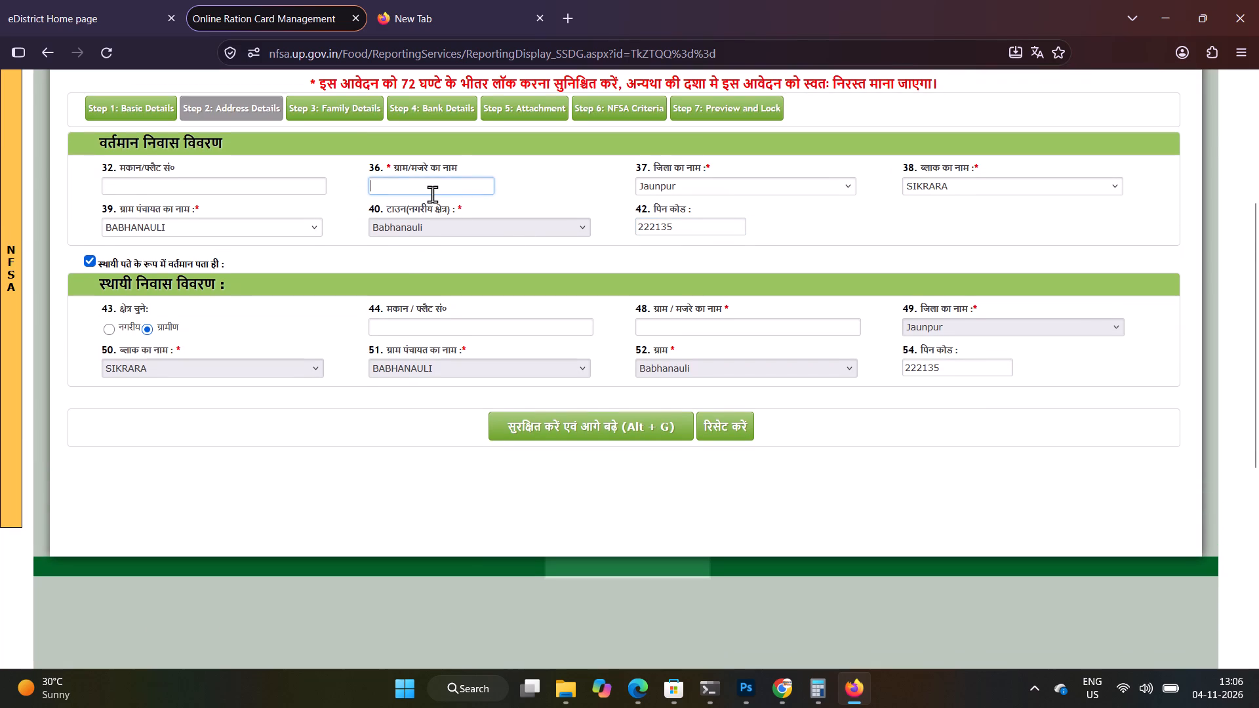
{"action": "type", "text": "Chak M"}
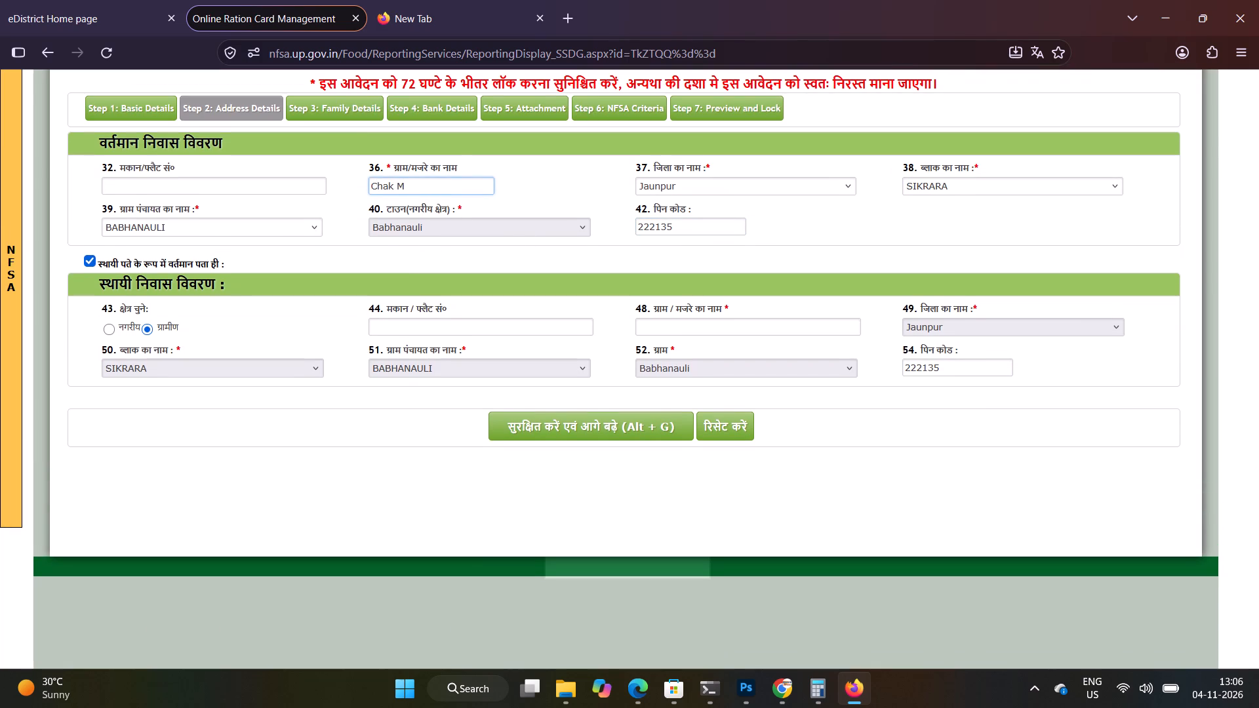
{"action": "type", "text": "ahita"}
{"action": "left_click", "coordinate": [687, 315]}
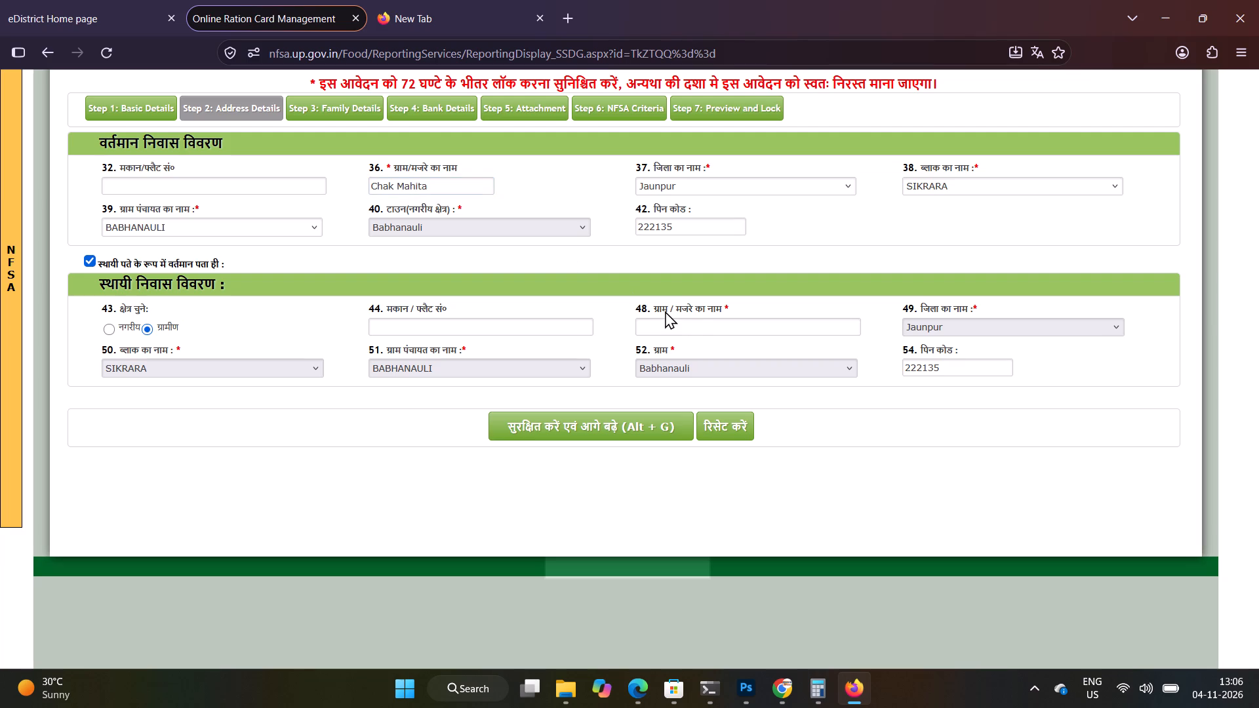
{"action": "left_click", "coordinate": [665, 311]}
{"action": "left_click", "coordinate": [674, 325]}
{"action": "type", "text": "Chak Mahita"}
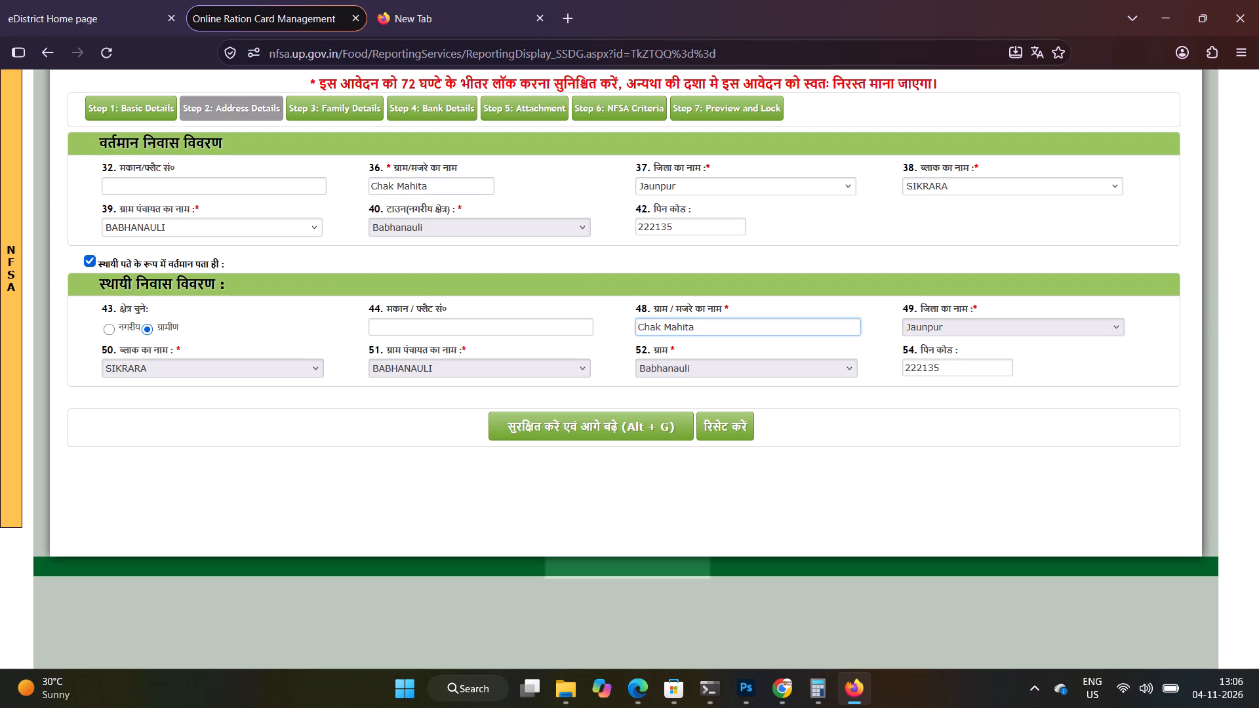
{"action": "left_click", "coordinate": [794, 443]}
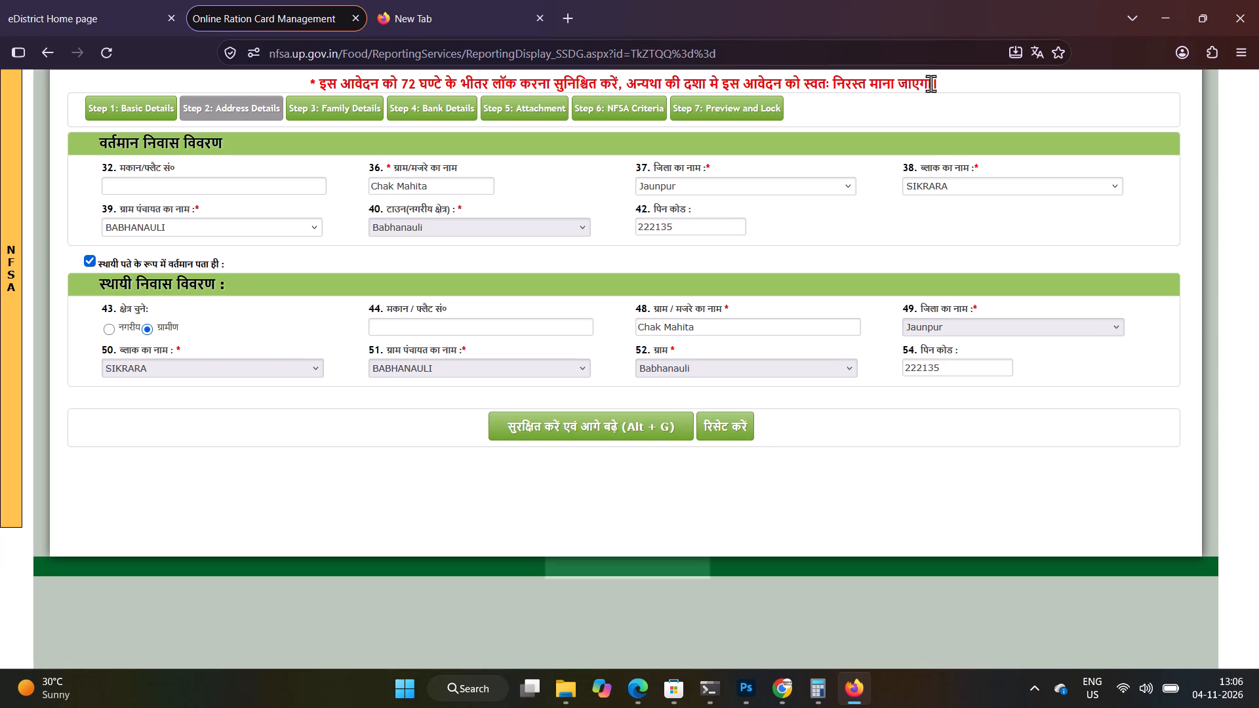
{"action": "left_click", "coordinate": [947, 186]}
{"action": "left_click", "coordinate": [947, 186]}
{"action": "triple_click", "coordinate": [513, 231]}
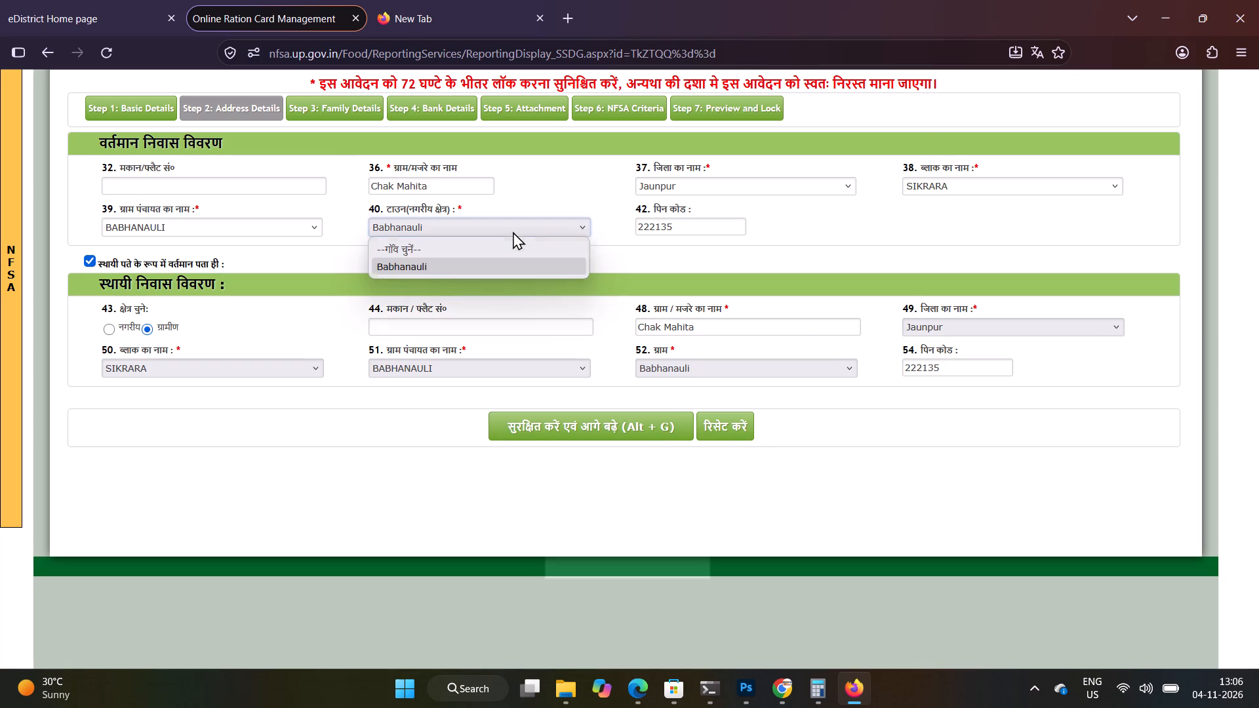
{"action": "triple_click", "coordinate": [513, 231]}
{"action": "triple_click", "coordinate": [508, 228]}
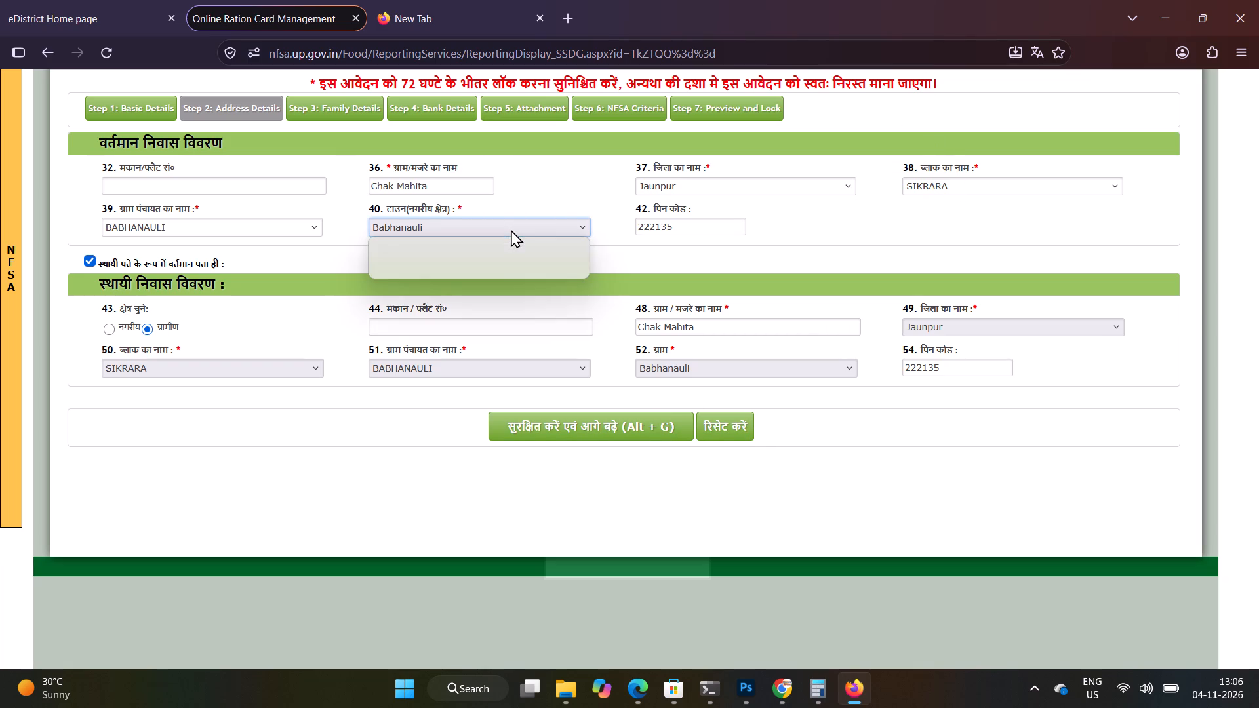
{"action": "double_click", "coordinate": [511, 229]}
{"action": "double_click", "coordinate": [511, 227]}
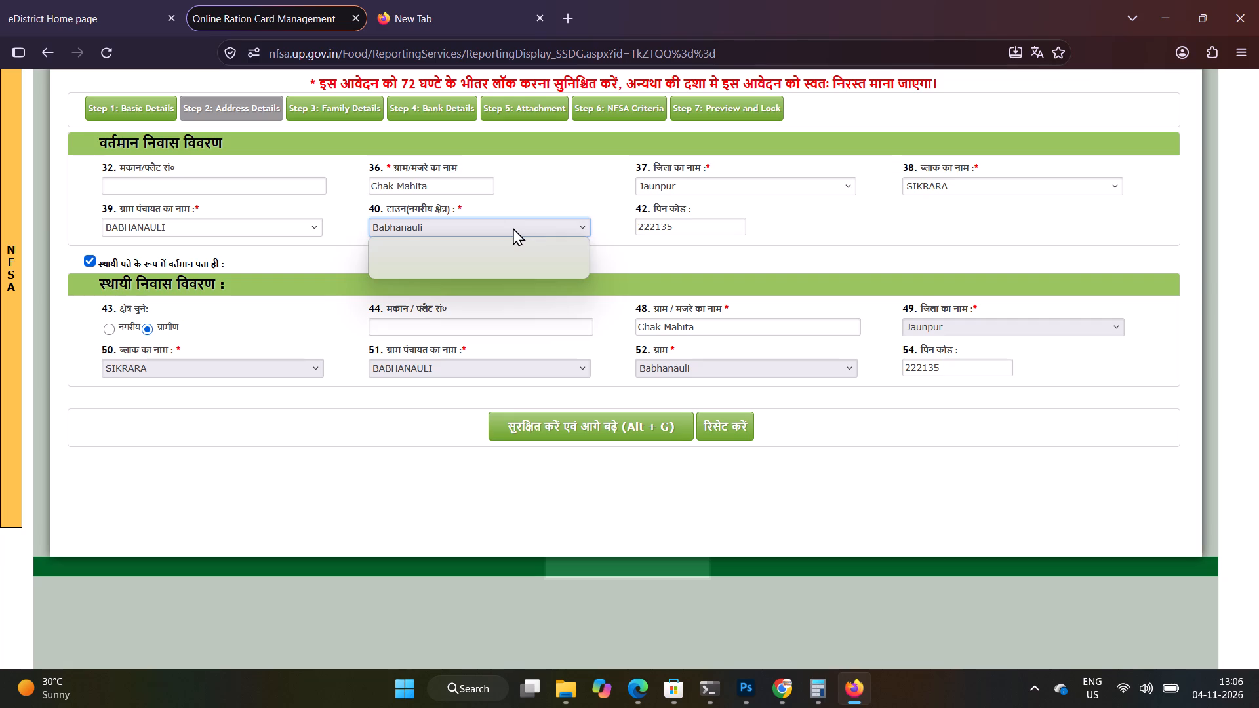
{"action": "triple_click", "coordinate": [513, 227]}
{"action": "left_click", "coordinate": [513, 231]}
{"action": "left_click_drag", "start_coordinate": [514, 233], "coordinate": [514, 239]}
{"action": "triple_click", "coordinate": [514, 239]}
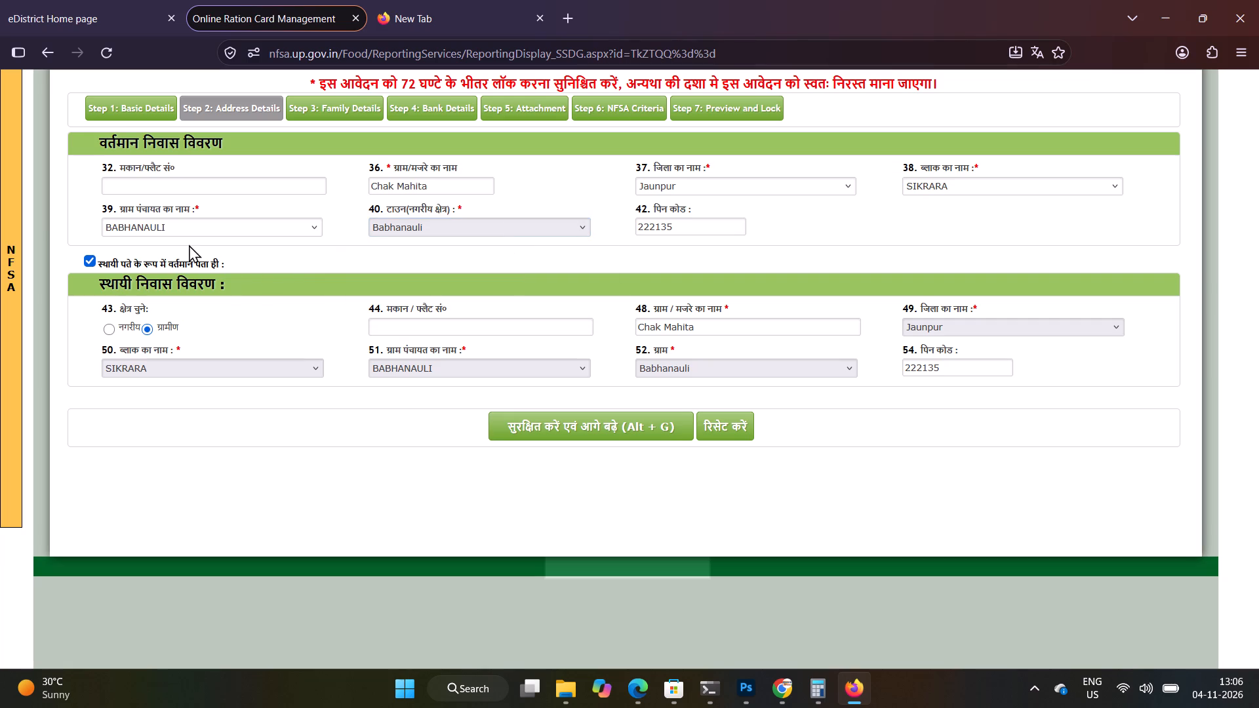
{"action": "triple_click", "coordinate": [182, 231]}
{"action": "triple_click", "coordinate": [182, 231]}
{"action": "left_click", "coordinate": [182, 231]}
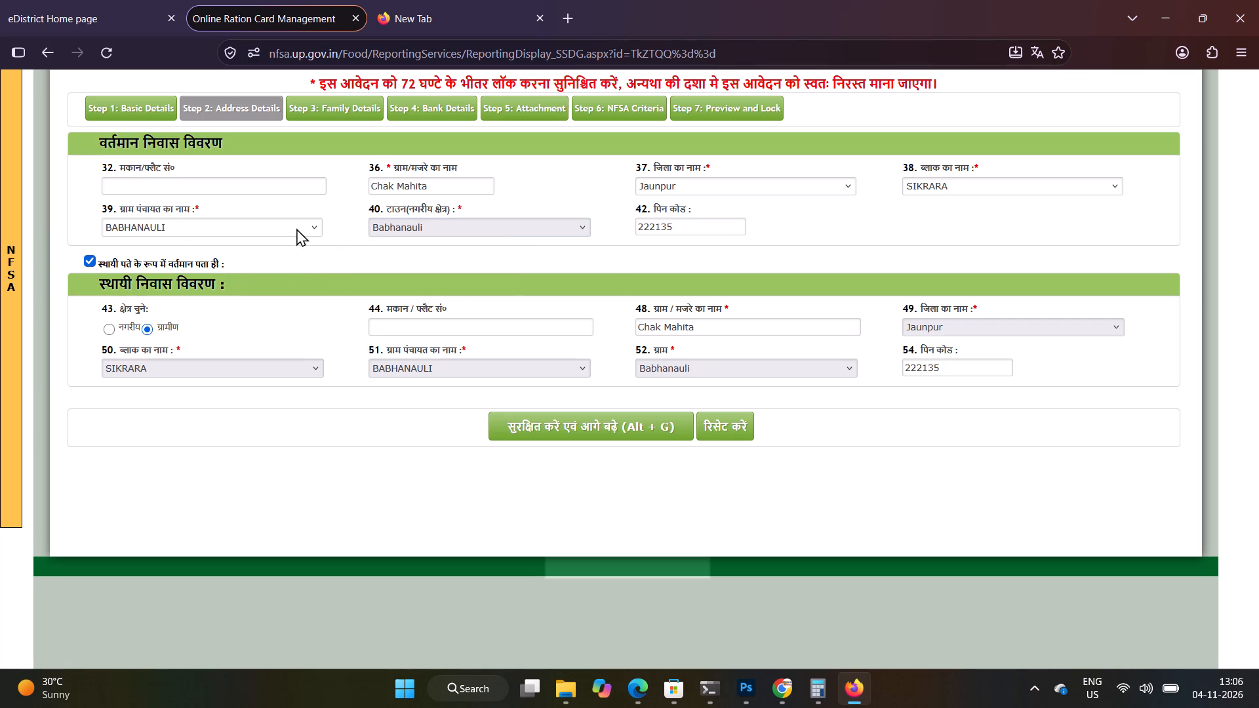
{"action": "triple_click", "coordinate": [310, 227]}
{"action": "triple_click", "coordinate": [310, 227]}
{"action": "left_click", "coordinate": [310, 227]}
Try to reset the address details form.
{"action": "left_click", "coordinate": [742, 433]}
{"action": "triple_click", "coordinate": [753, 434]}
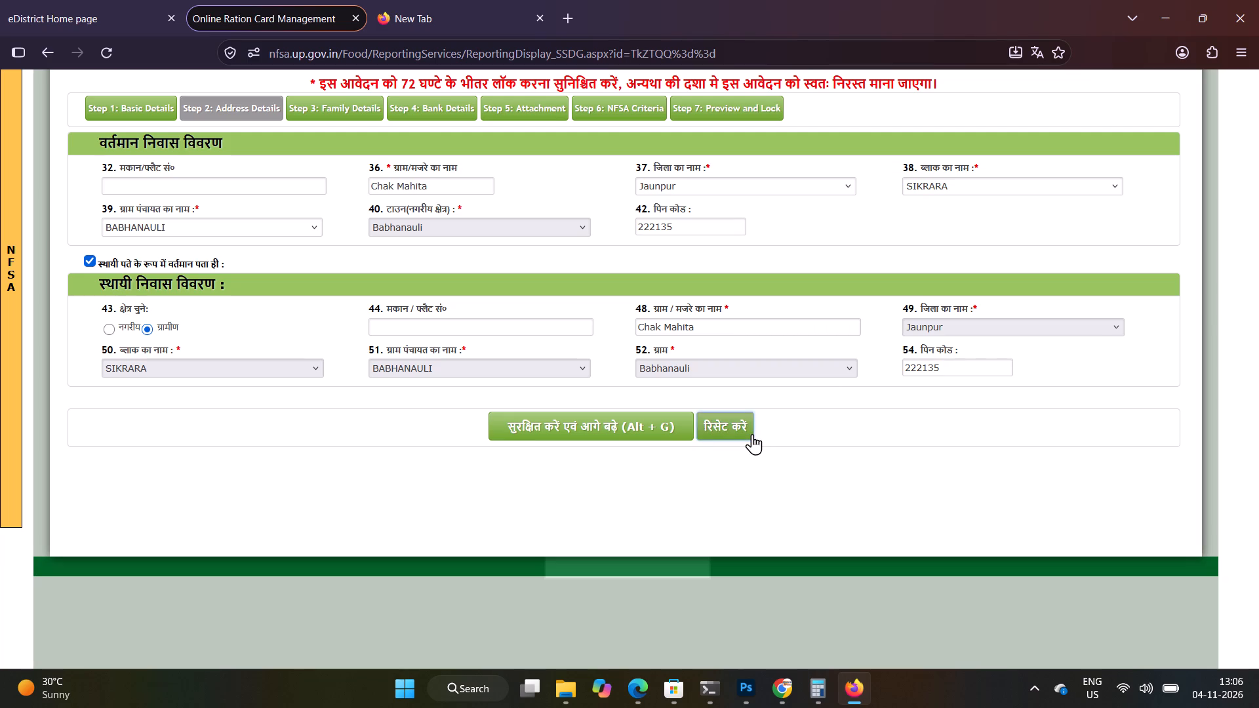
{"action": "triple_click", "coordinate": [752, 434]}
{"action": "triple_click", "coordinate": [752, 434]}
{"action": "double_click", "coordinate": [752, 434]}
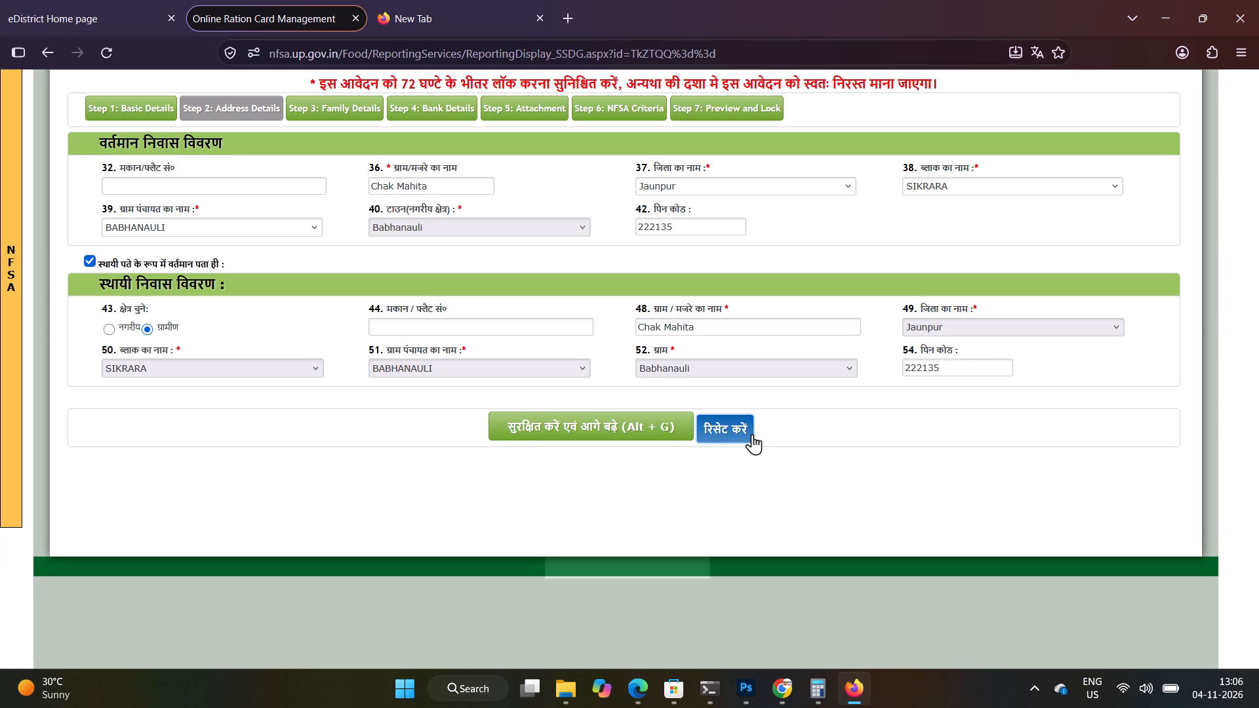
Return to Step 1: Basic Details of the application.
{"action": "left_click", "coordinate": [115, 106]}
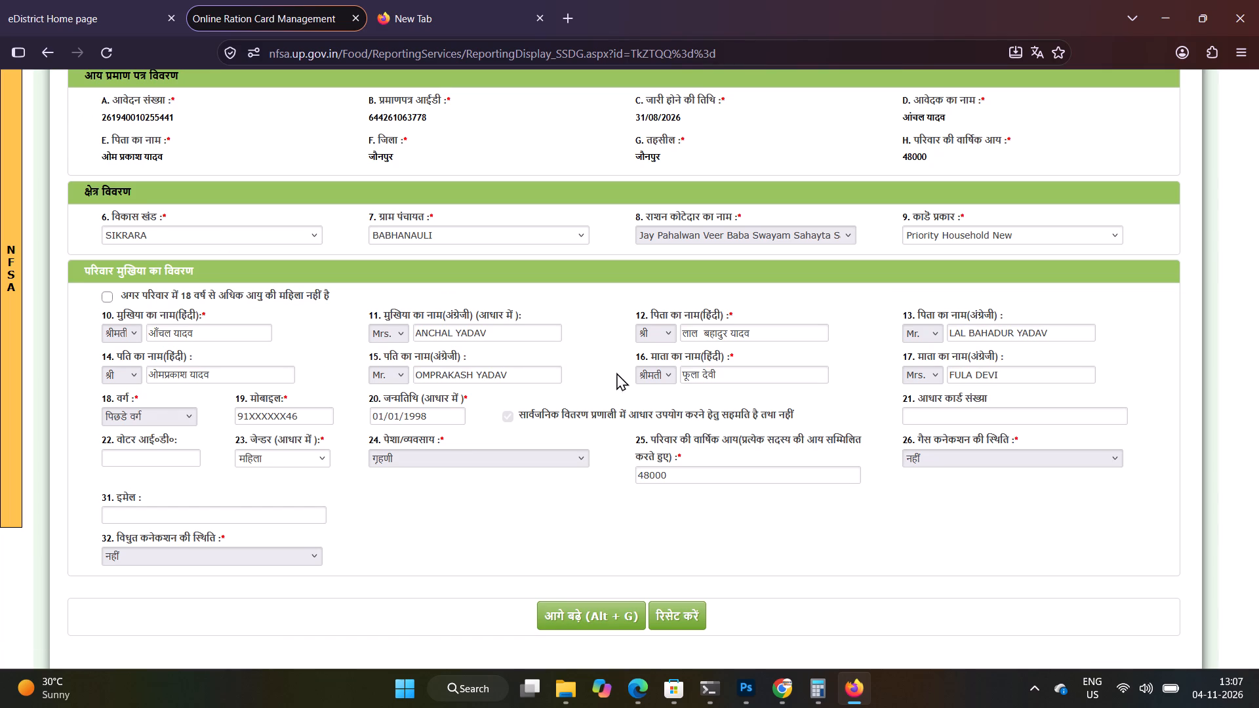
Review the gram panchayat, ration dealer and card type in the area details, along with the family head's details.
{"action": "scroll", "coordinate": [435, 505], "scroll_direction": "up", "scroll_amount": 1}
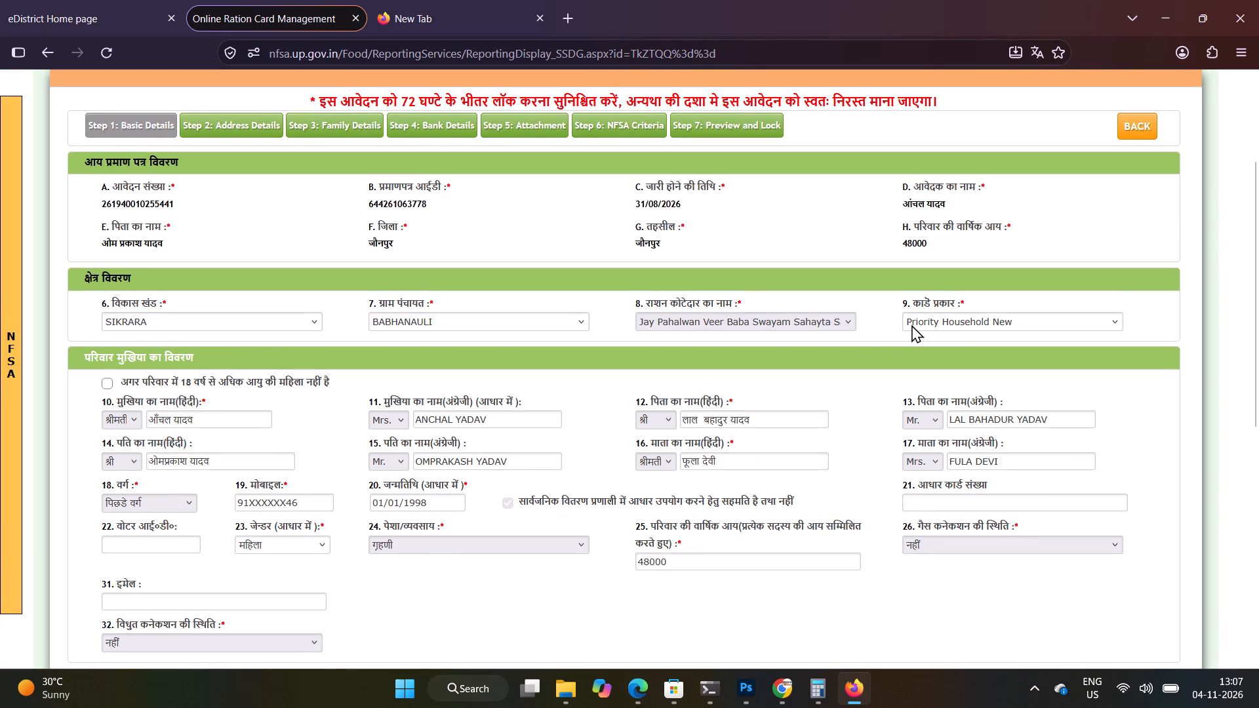
{"action": "left_click", "coordinate": [442, 319]}
{"action": "left_click", "coordinate": [476, 337]}
{"action": "left_click", "coordinate": [505, 326]}
{"action": "left_click", "coordinate": [527, 321]}
{"action": "left_click", "coordinate": [539, 319]}
{"action": "triple_click", "coordinate": [570, 323]}
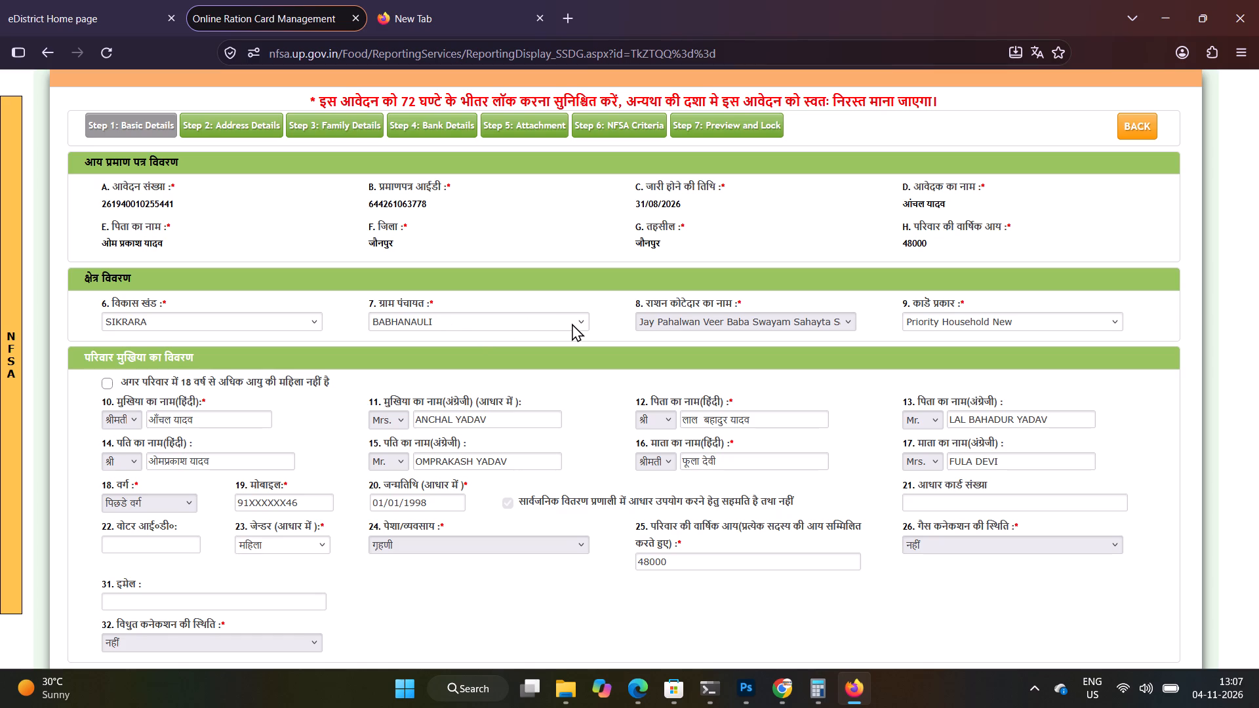
{"action": "triple_click", "coordinate": [572, 323]}
{"action": "triple_click", "coordinate": [572, 323]}
{"action": "right_click", "coordinate": [572, 323]}
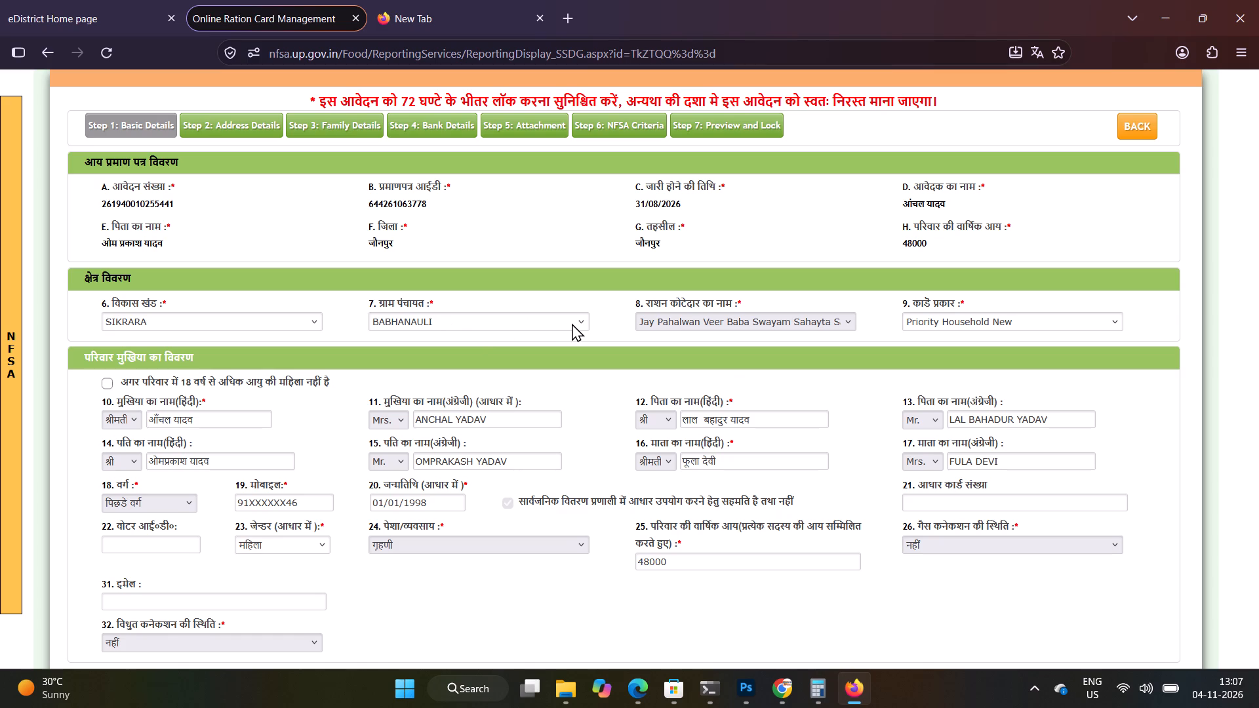
{"action": "left_click", "coordinate": [572, 323]}
{"action": "right_click", "coordinate": [572, 323]}
{"action": "left_click", "coordinate": [572, 323]}
{"action": "left_click_drag", "start_coordinate": [649, 334], "coordinate": [826, 342]}
{"action": "left_click", "coordinate": [826, 342]}
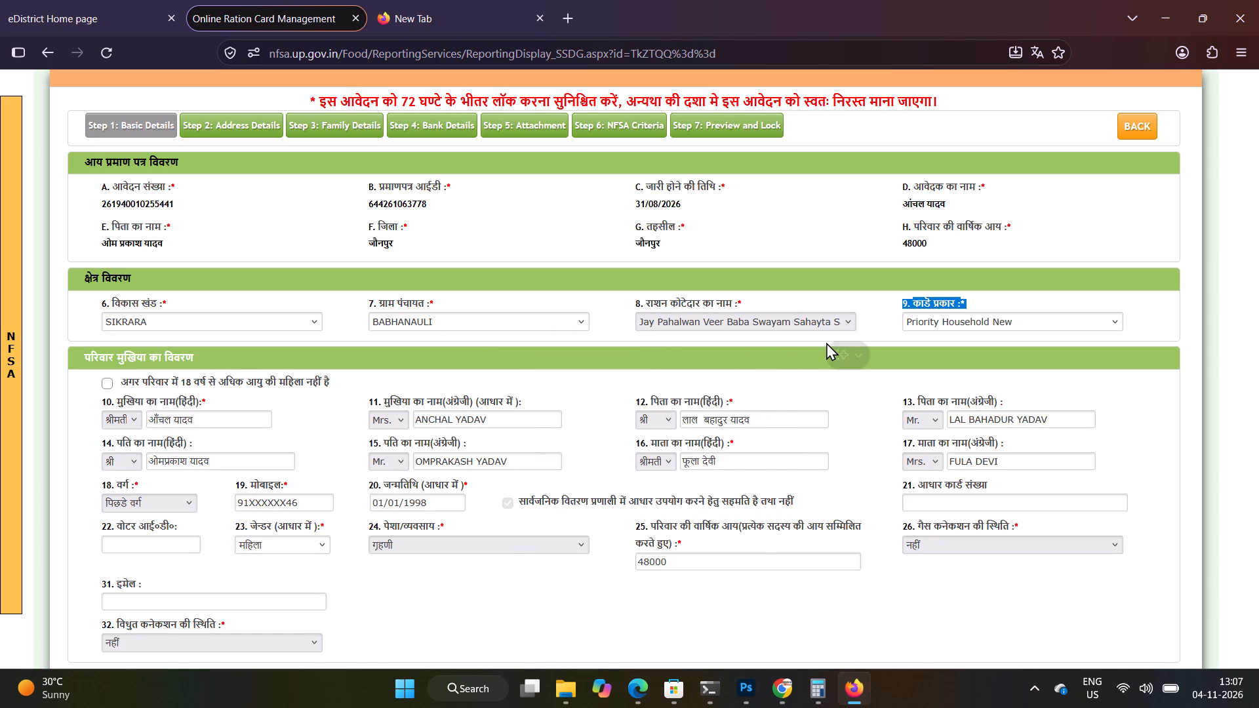
{"action": "scroll", "coordinate": [875, 345], "scroll_direction": "down", "scroll_amount": 2}
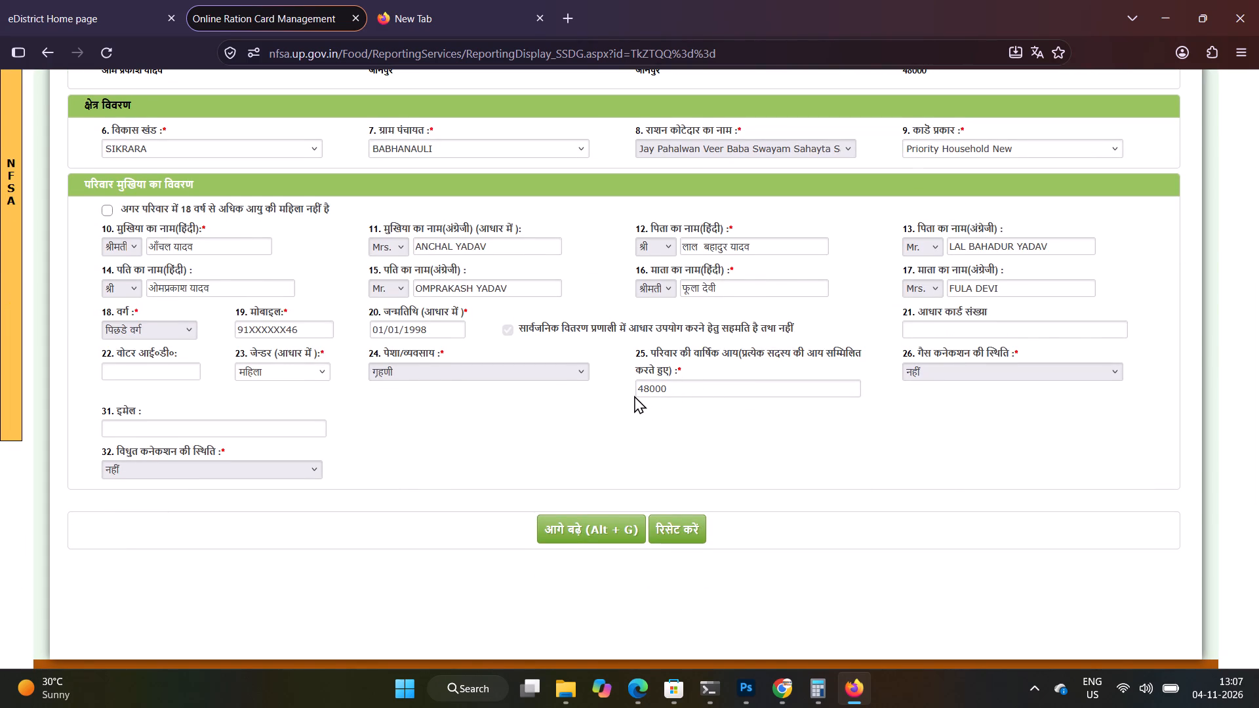
{"action": "scroll", "coordinate": [634, 391], "scroll_direction": "up", "scroll_amount": 2}
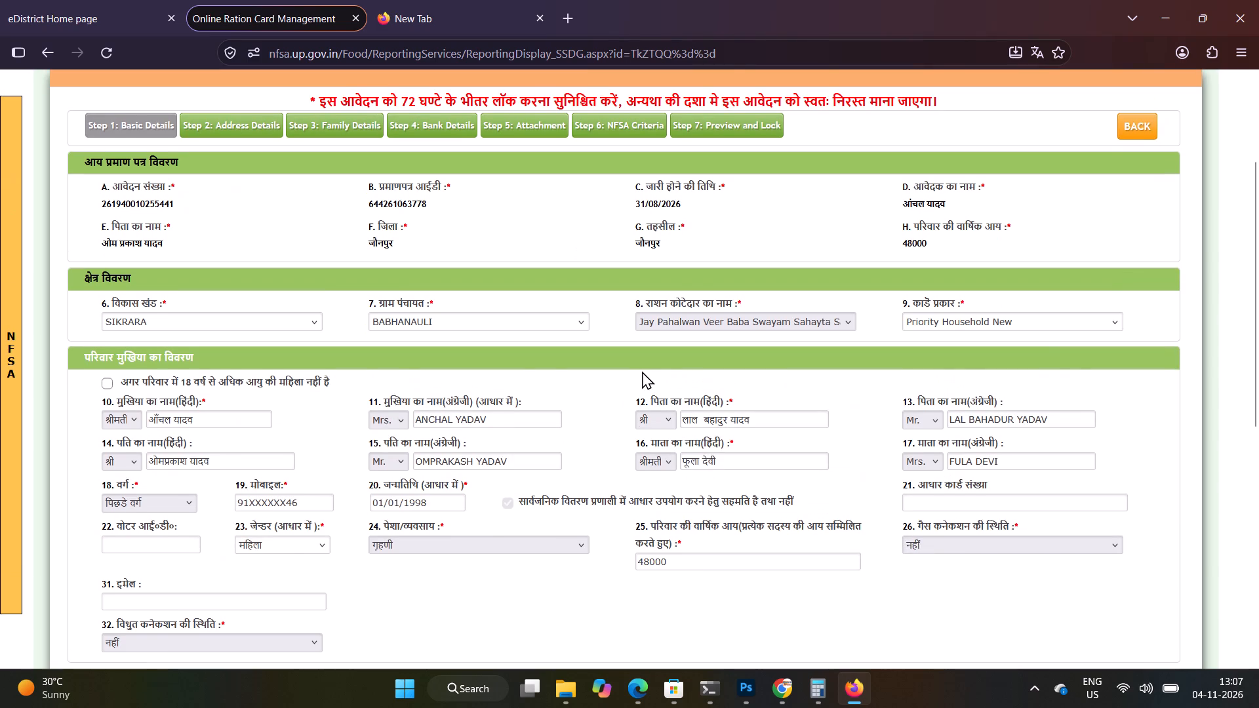
Submit the Step 1 basic details to proceed with the application.
{"action": "scroll", "coordinate": [641, 374], "scroll_direction": "down", "scroll_amount": 5}
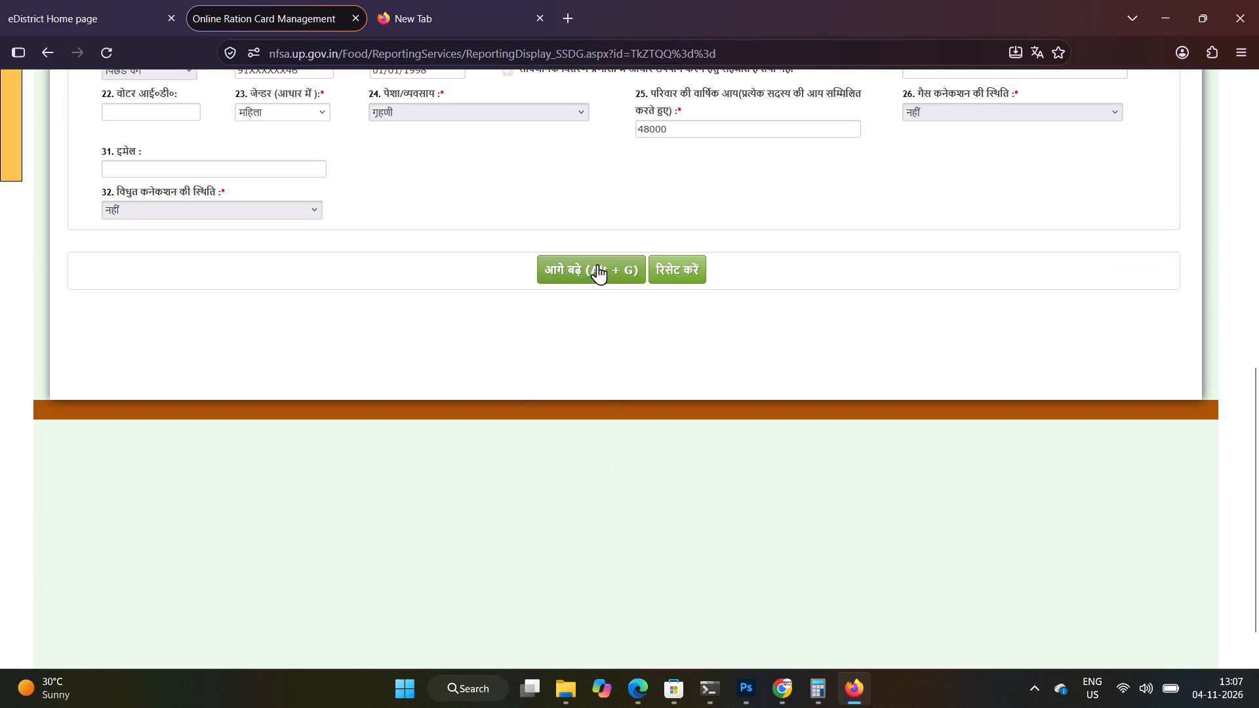
{"action": "left_click", "coordinate": [599, 260]}
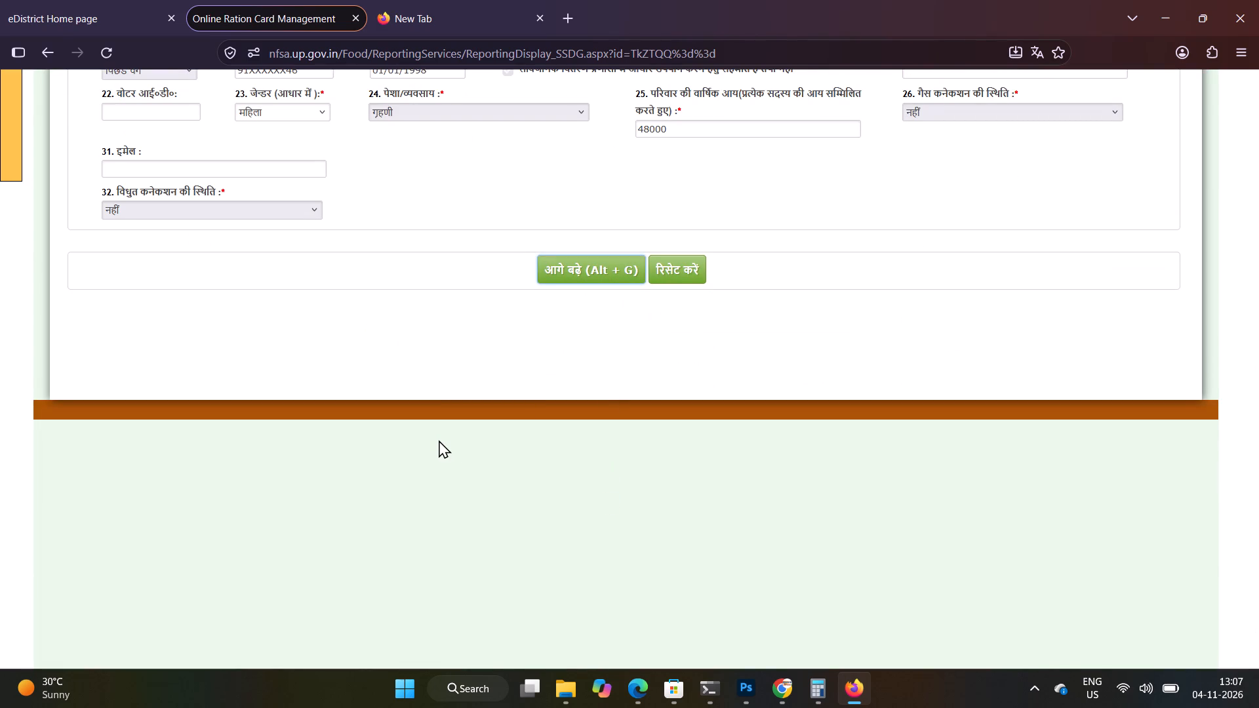
{"action": "scroll", "coordinate": [397, 441], "scroll_direction": "up", "scroll_amount": 7}
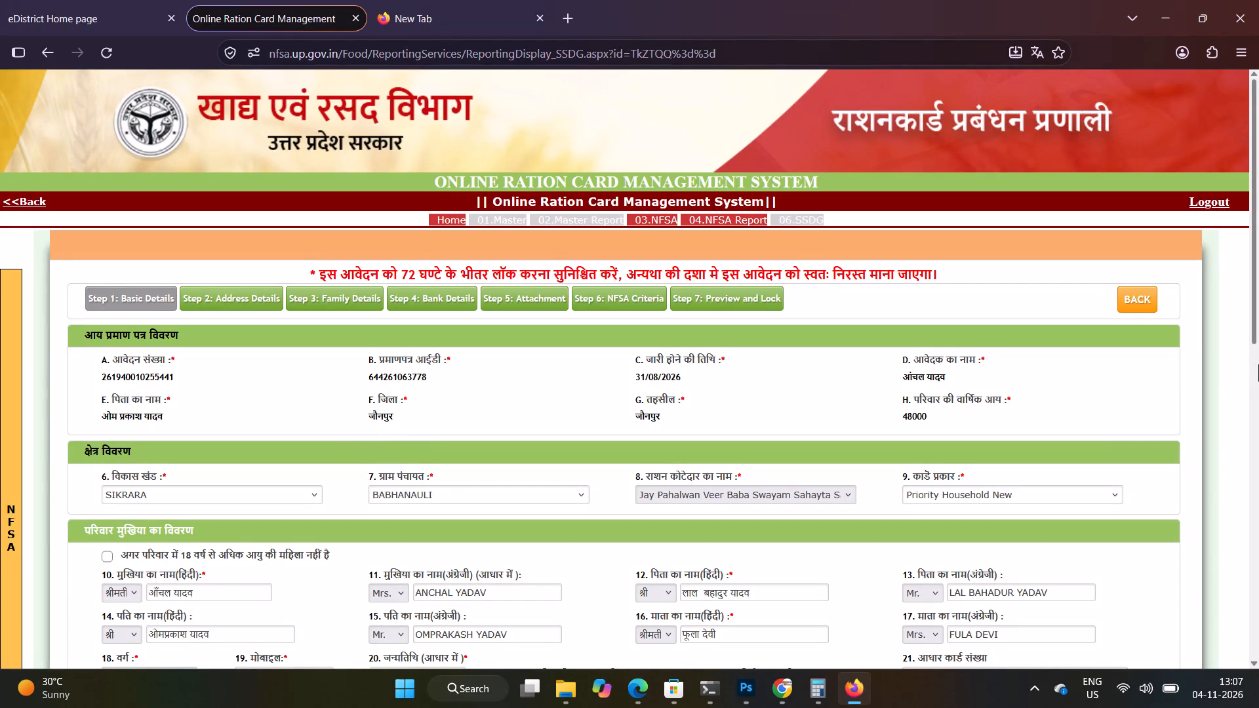
{"action": "key", "text": "Return"}
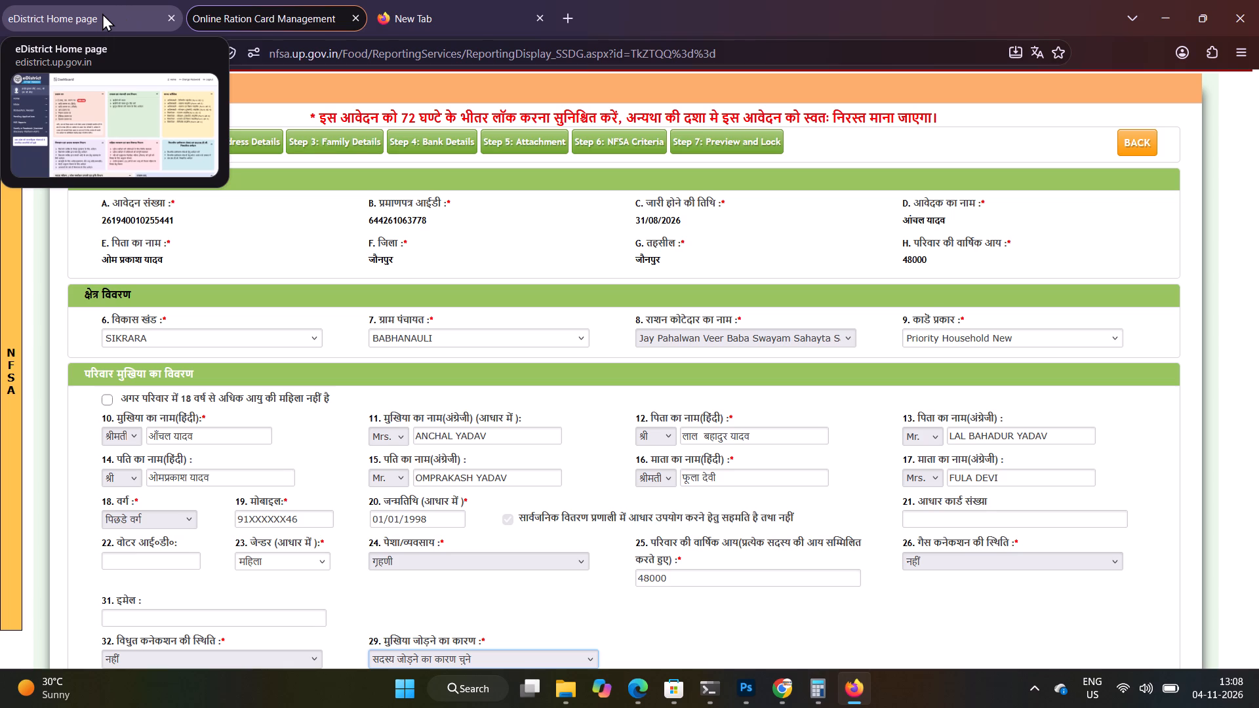
Set field 29, the reason for adding the family head, to "आधार का लिंक सही नहीं" and resubmit the basic details.
{"action": "scroll", "coordinate": [660, 321], "scroll_direction": "down", "scroll_amount": 3}
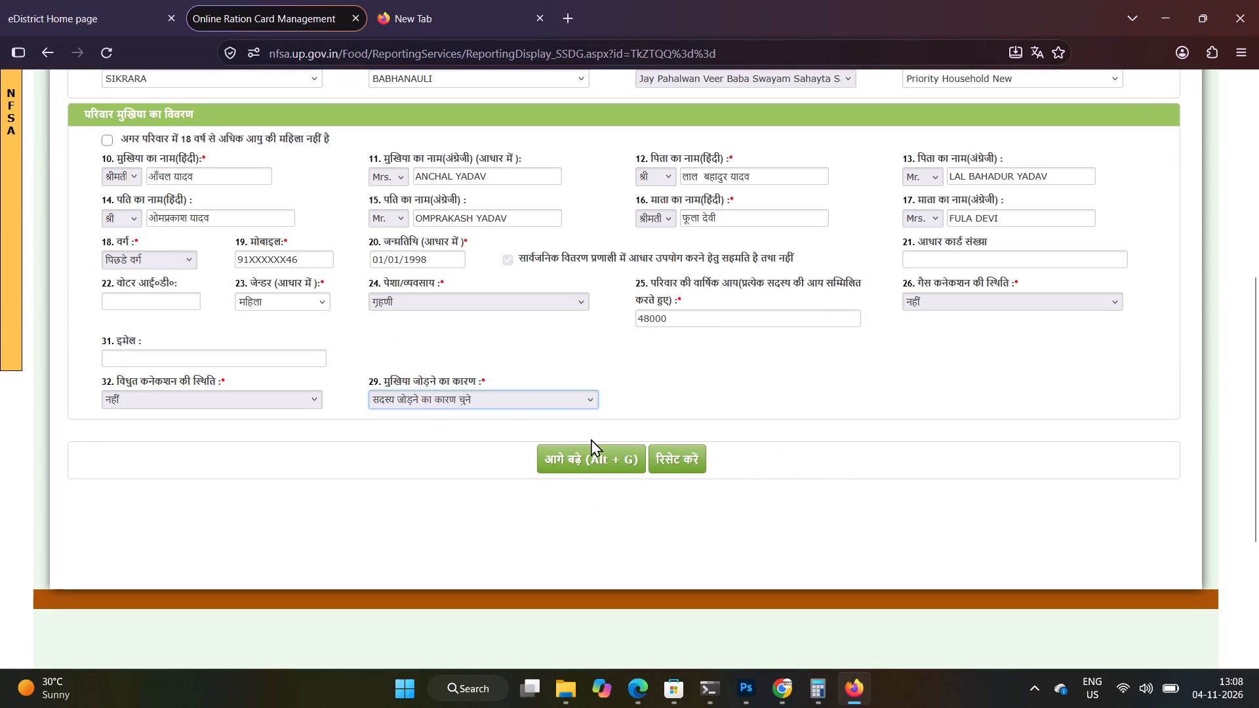
{"action": "left_click", "coordinate": [485, 395]}
{"action": "left_click", "coordinate": [431, 496]}
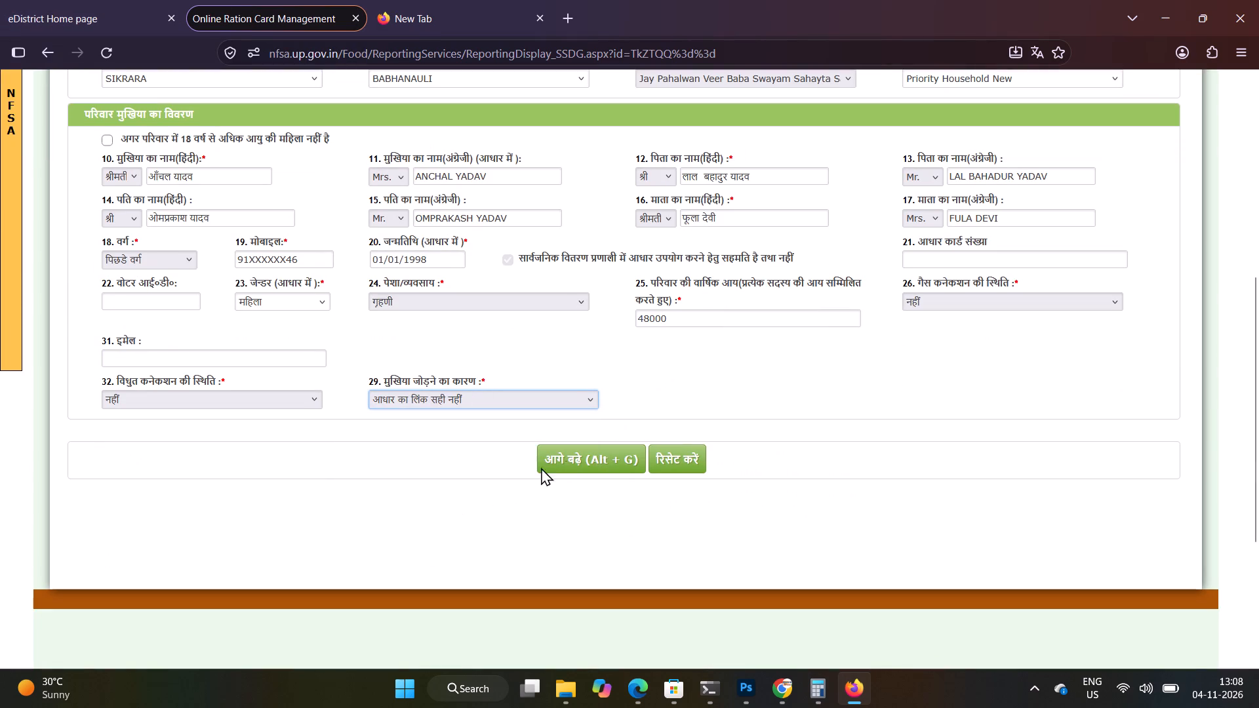
{"action": "left_click", "coordinate": [574, 459]}
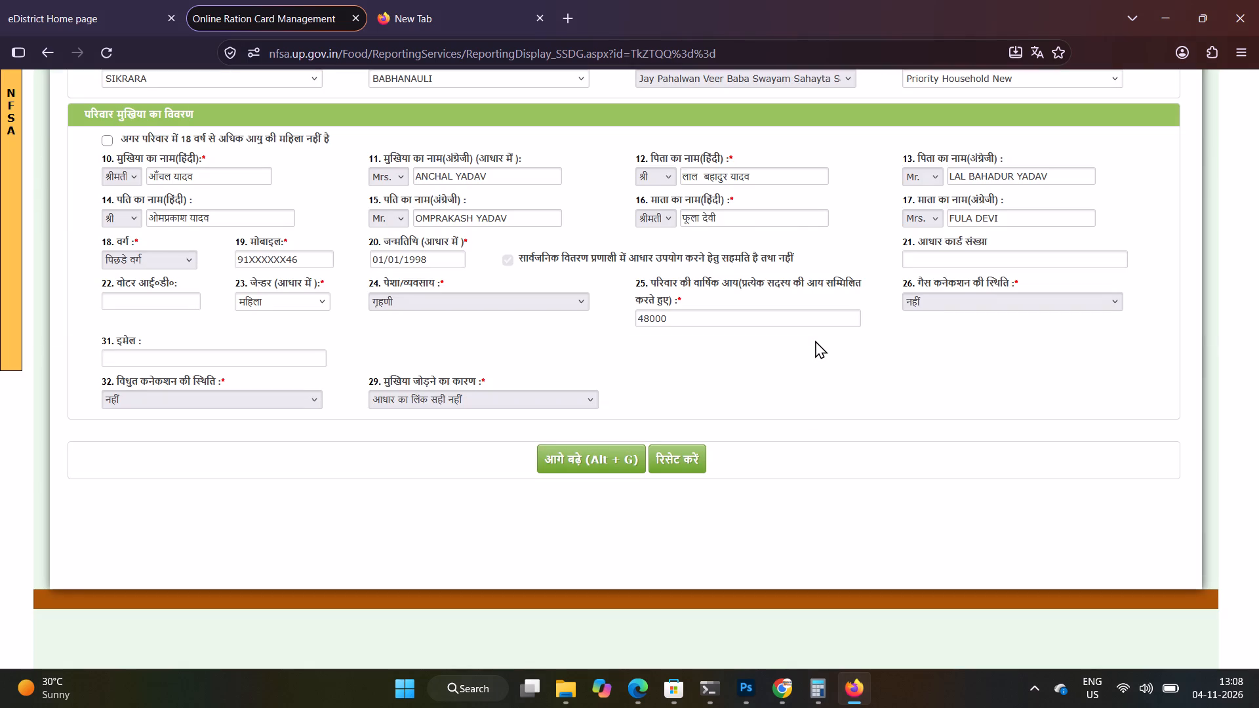
{"action": "key", "text": "Return"}
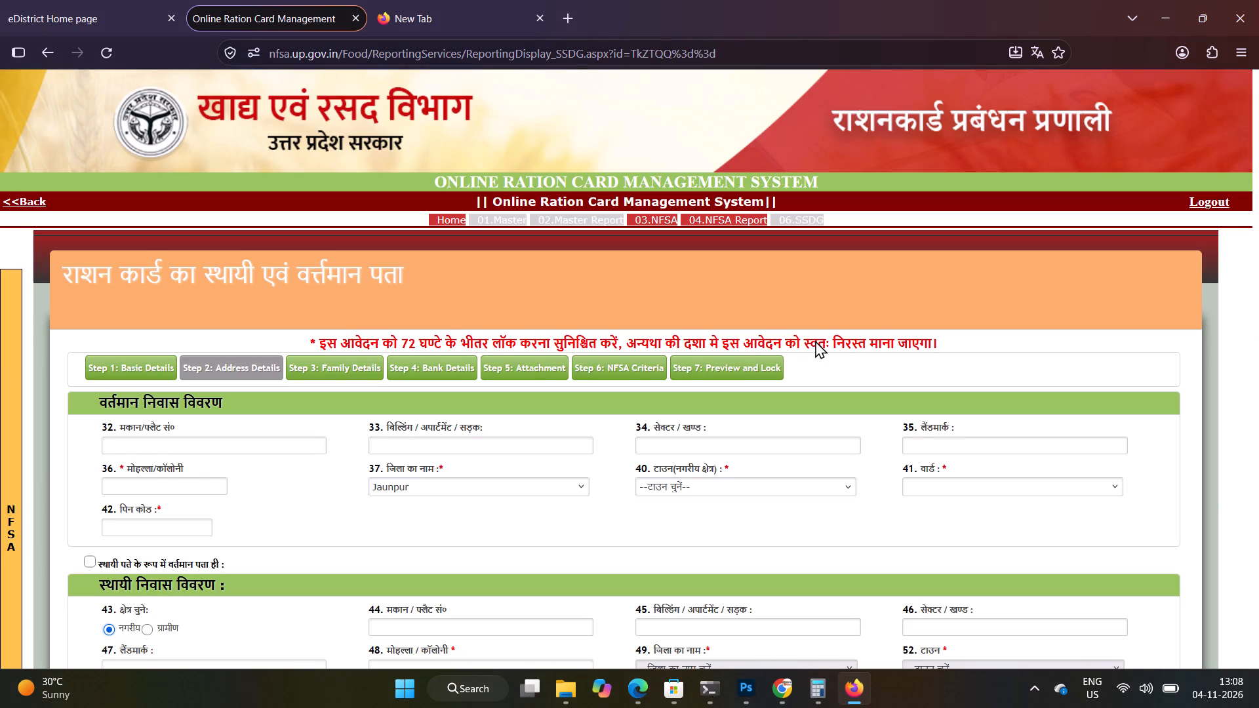
Check the town choices in field 40 of the current address.
{"action": "left_click", "coordinate": [725, 479]}
{"action": "triple_click", "coordinate": [734, 489]}
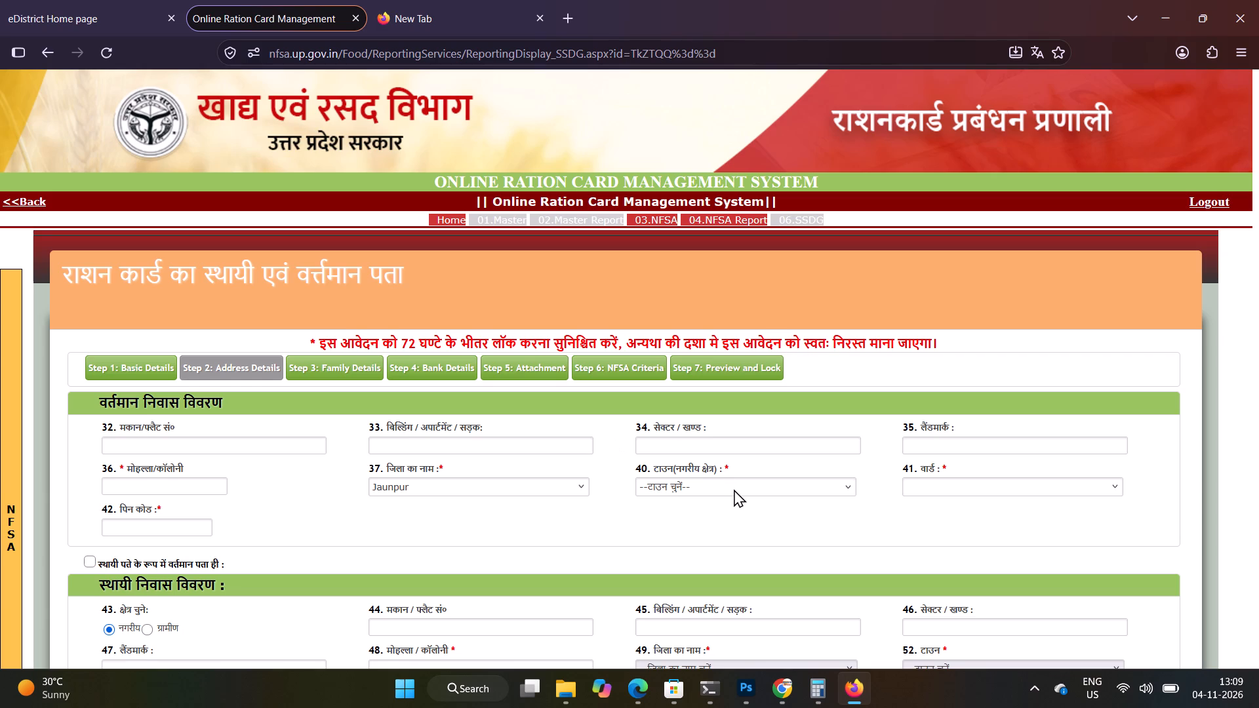
{"action": "double_click", "coordinate": [734, 489]}
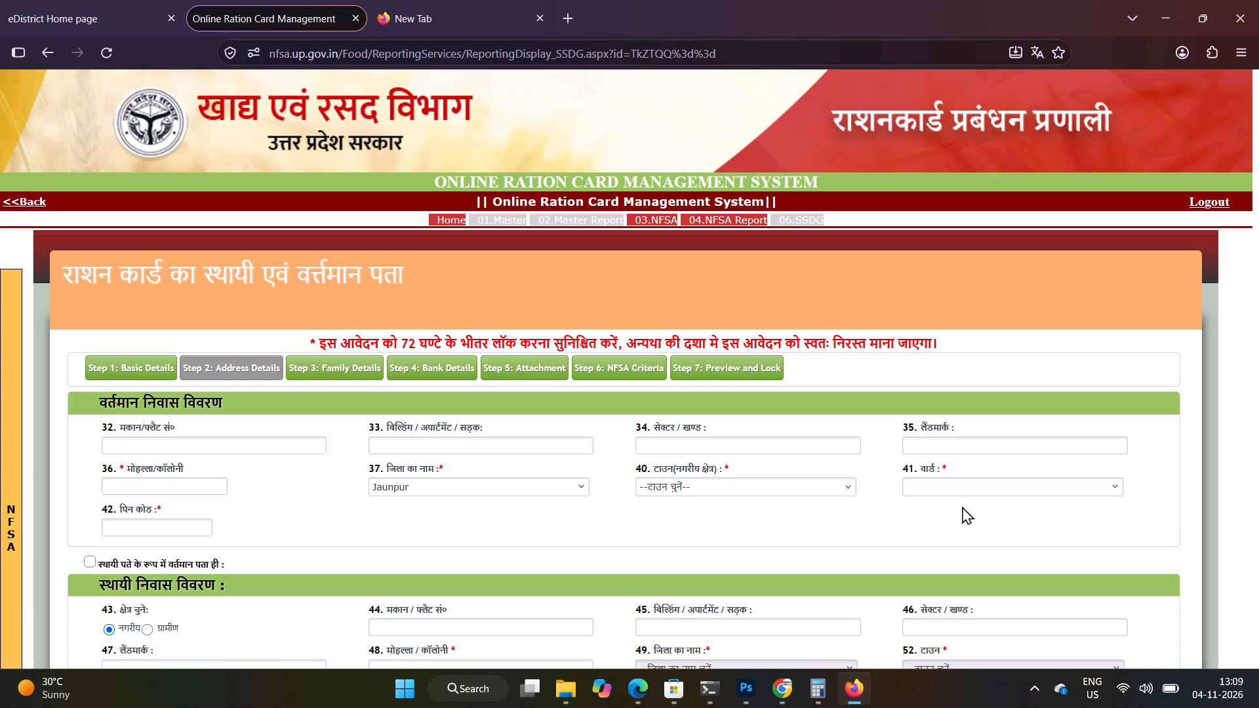